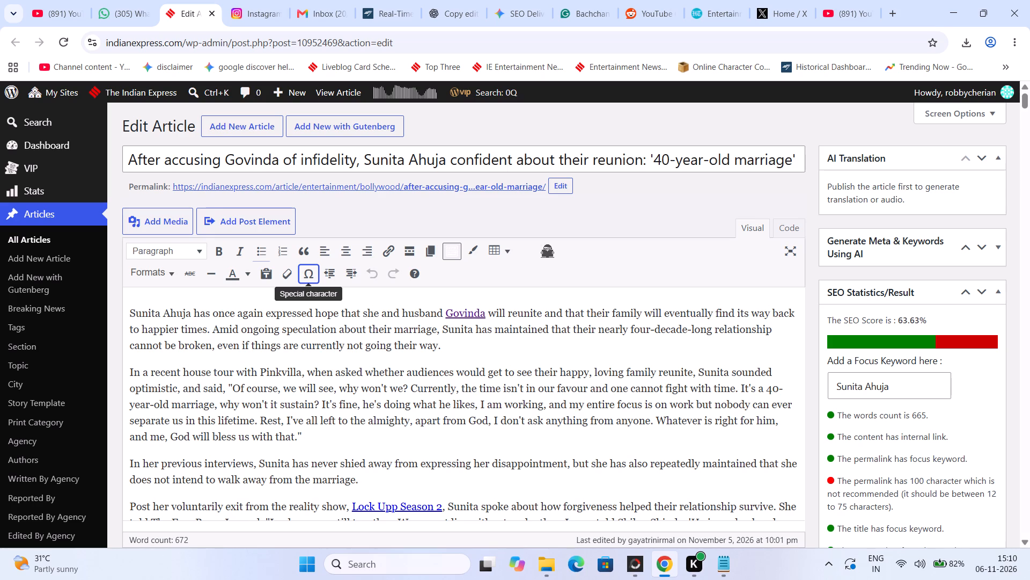
Remove the words "once again" from the article's opening sentence, keeping a single space before "expressed".
drag(208, 314, 265, 316)
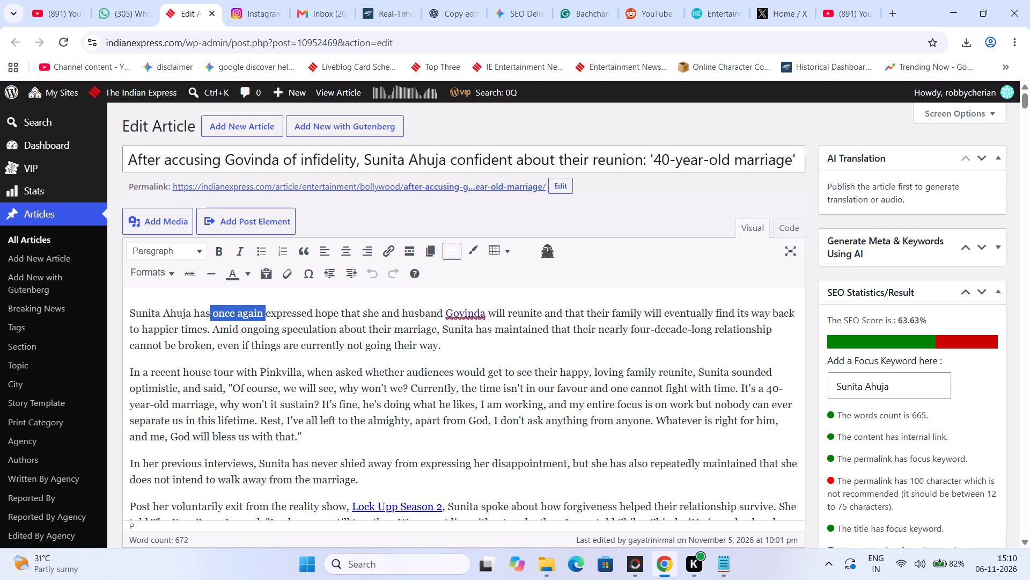
key(space)
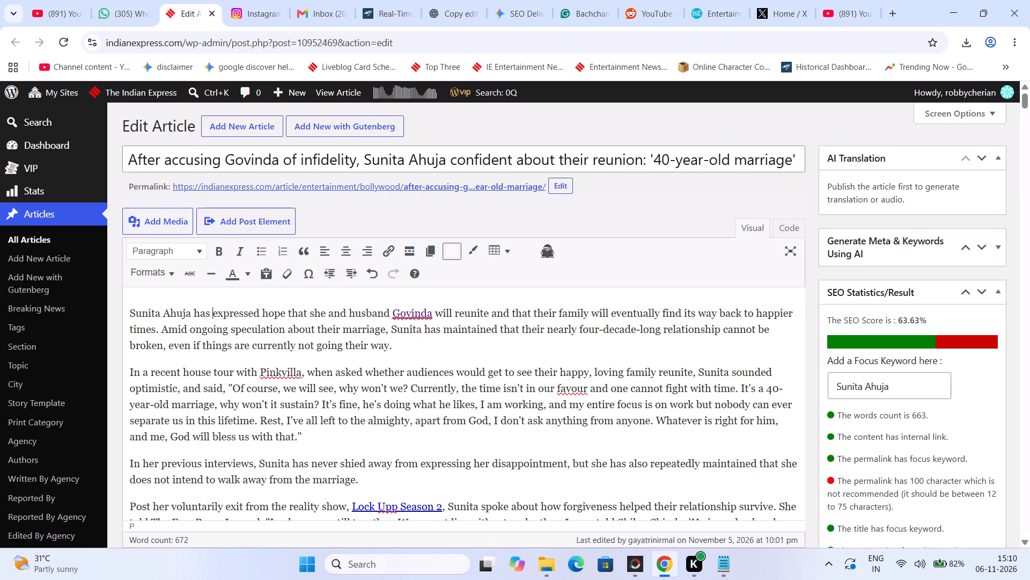
Proofread the rest of the opening paragraph and the start of the second paragraph about the Pinkvilla house tour.
key(Right)
key(Right)
key(Right)
key(Right)
key(Right)
key(Right)
key(Right)
key(Right)
key(Right)
key(Right)
key(Right)
key(Right)
key(Right)
key(Right)
key(Right)
key(Right)
key(Right)
key(Right)
key(Right)
key(Right)
key(Down)
key(Right)
key(Right)
key(Right)
key(Right)
key(Right)
key(Right)
key(Right)
key(Right)
key(Right)
key(Right)
key(Right)
key(Right)
key(Right)
key(Right)
key(Right)
key(Right)
key(Right)
key(Right)
key(Right)
key(Right)
key(Left)
key(Left)
key(Left)
key(Left)
key(Left)
key(Left)
key(Left)
key(Left)
key(Left)
key(Left)
key(Left)
key(Left)
key(Left)
key(Left)
key(Left)
key(Left)
key(Left)
key(Left)
key(Left)
key(Left)
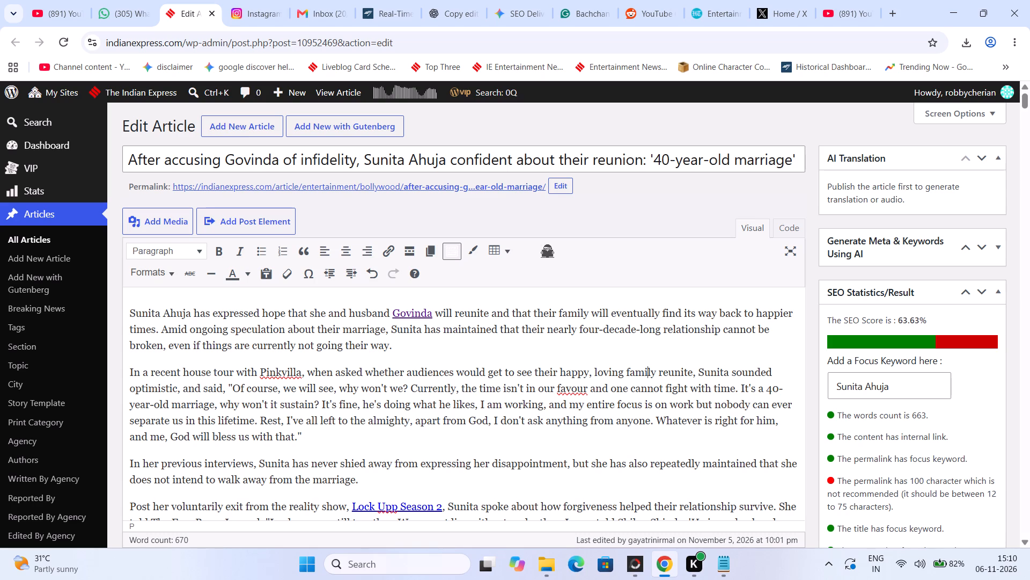
key(Right)
key(Right)
key(Right)
key(Right)
key(Right)
key(Right)
key(Right)
key(Right)
key(Right)
key(Right)
key(Right)
key(Right)
key(Right)
key(Right)
key(Right)
key(Right)
key(Right)
key(Right)
key(Right)
key(Right)
key(Right)
key(Right)
key(Right)
key(Right)
Replace the comma after "he's doing what he likes" with a period in the second paragraph's quote.
scroll(330, 417, down, 1)
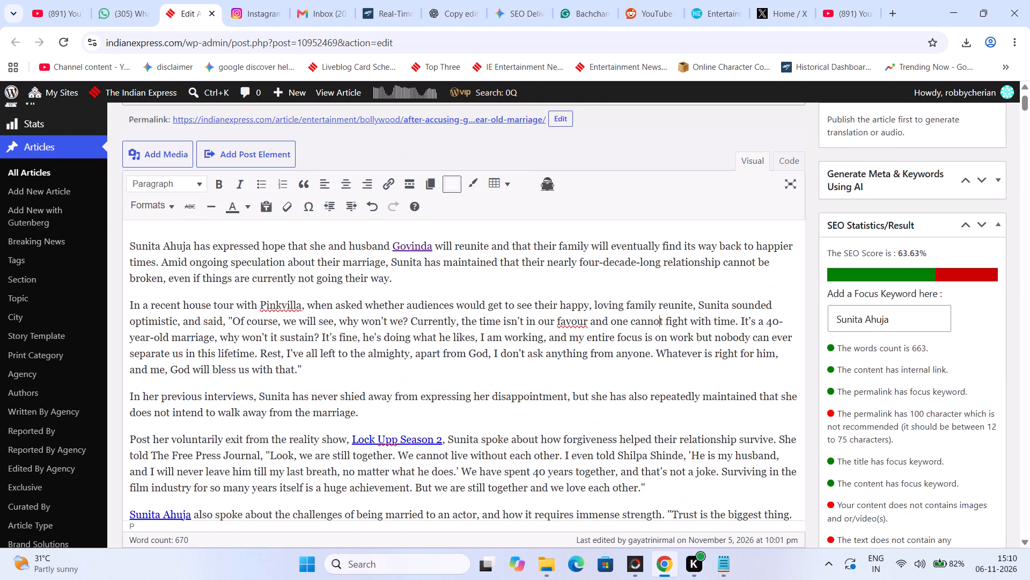
click(476, 341)
key(period)
Replace the comma after "I've all left to the almighty" with a period and capitalise "Apart" as the new sentence's start.
key(Right)
key(Right)
key(Right)
key(Right)
key(Right)
key(Right)
key(Right)
key(Right)
key(Right)
key(Right)
key(Right)
key(Right)
key(Right)
key(Right)
key(Right)
key(Right)
key(Right)
key(Right)
key(Right)
key(Right)
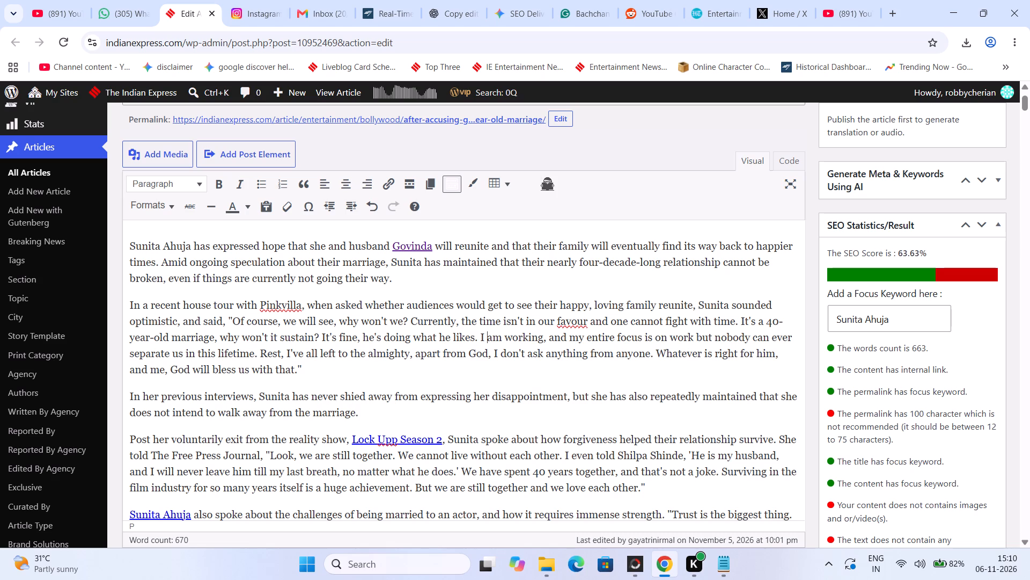
key(Down)
key(Left)
key(Left)
key(Left)
key(Left)
key(Left)
key(Left)
key(Left)
key(Left)
key(Left)
key(Left)
key(Left)
key(Left)
key(Left)
key(Left)
key(Left)
key(Left)
key(Left)
key(Left)
key(Left)
key(Left)
key(Right)
key(BackSpace)
key(period)
key(Right)
Proofread the rest of the second paragraph's quote and the start of the third paragraph about previous interviews.
key(Right)
key(Right)
key(Right)
key(Right)
key(Right)
key(Right)
key(Right)
key(Right)
key(Right)
key(Right)
key(Right)
key(Right)
key(Right)
key(Right)
key(Right)
key(Right)
key(Right)
key(Right)
key(Right)
key(Right)
key(Right)
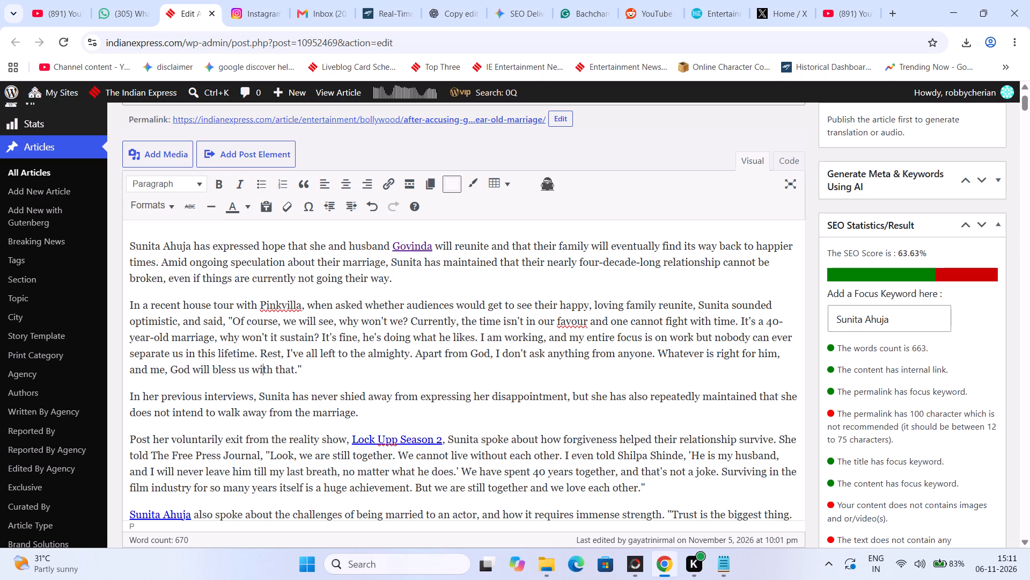
Delete the word "her" from the third paragraph's opening phrase so it reads "In previous interviews".
key(Left)
key(Left)
key(Left)
key(Left)
key(Left)
key(Left)
key(Left)
key(Left)
key(Left)
key(Left)
key(Left)
key(Left)
key(Left)
key(Left)
key(Left)
key(Left)
key(Left)
key(Left)
key(BackSpace)
key(BackSpace)
key(BackSpace)
key(BackSpace)
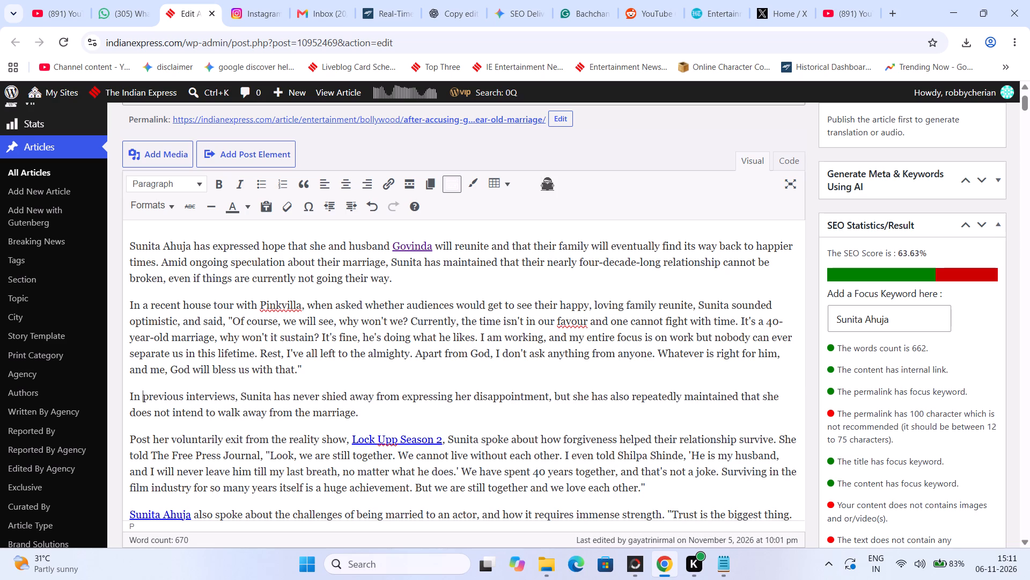
Proofread the article from the third paragraph through the Lock Upp, Ganpati festival, ABP Live and The Times of India passages.
key(Right)
key(Right)
key(Right)
key(Right)
key(Right)
key(Right)
key(Right)
key(Right)
key(Right)
key(Right)
key(Right)
key(Right)
key(Right)
key(Right)
key(Right)
key(Right)
key(Right)
key(Right)
key(Right)
key(Right)
scroll(468, 340, down, 3)
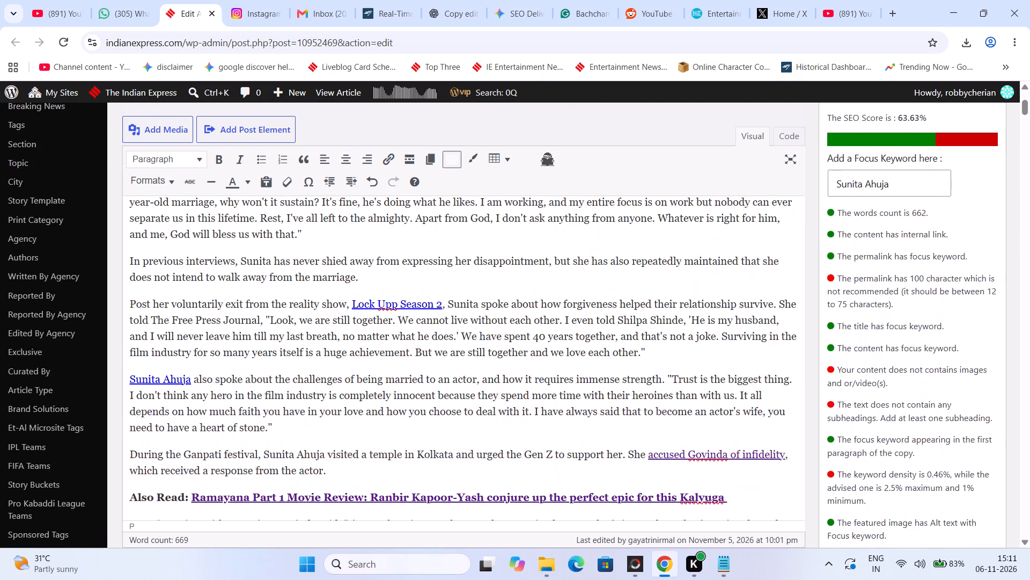
scroll(468, 340, down, 3)
scroll(468, 340, up, 2)
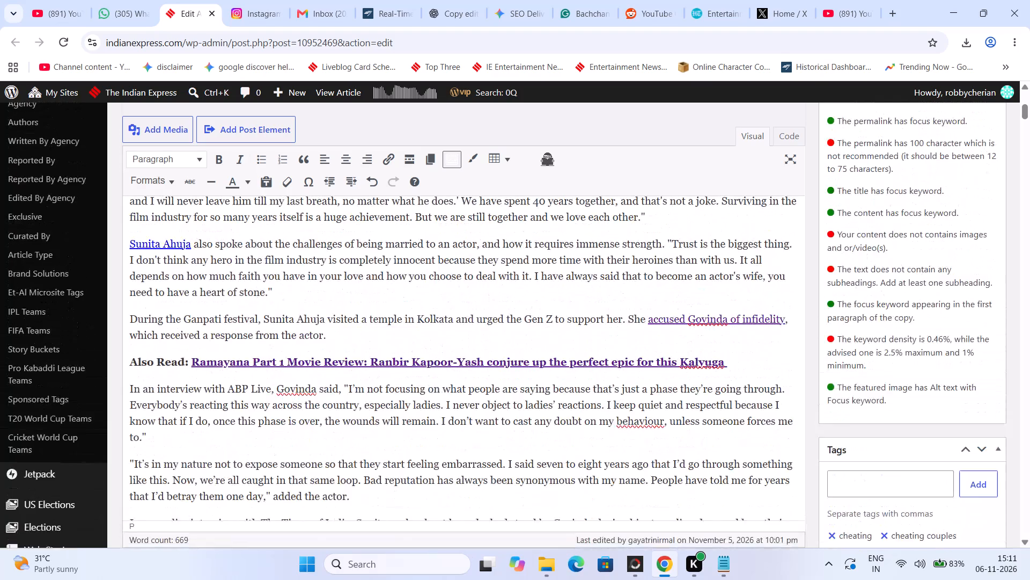
scroll(468, 340, up, 2)
scroll(468, 340, down, 3)
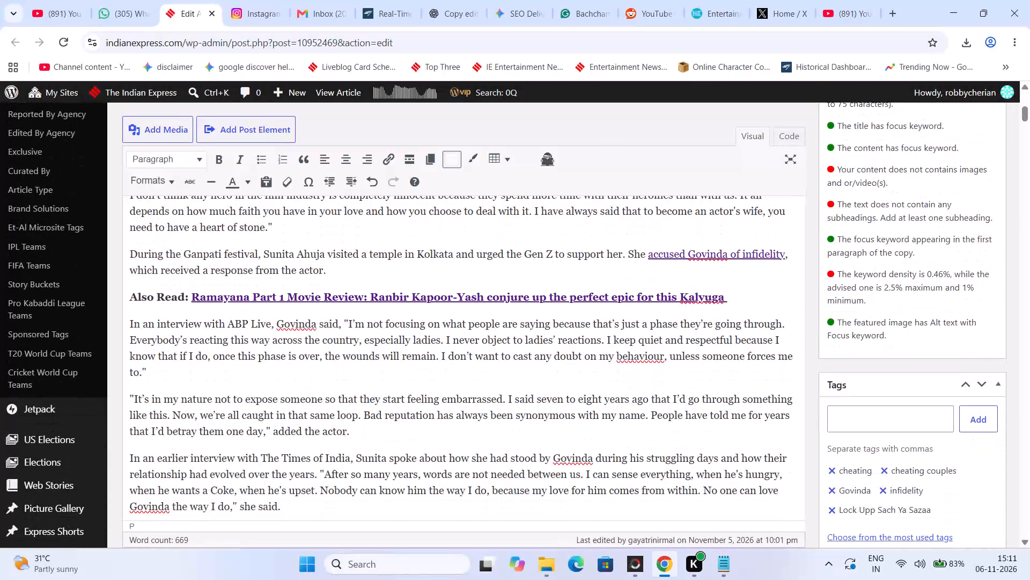
Replace the word "previous" with "earlier" in the third paragraph's opening phrase so it reads "In earlier interviews".
scroll(330, 355, up, 3)
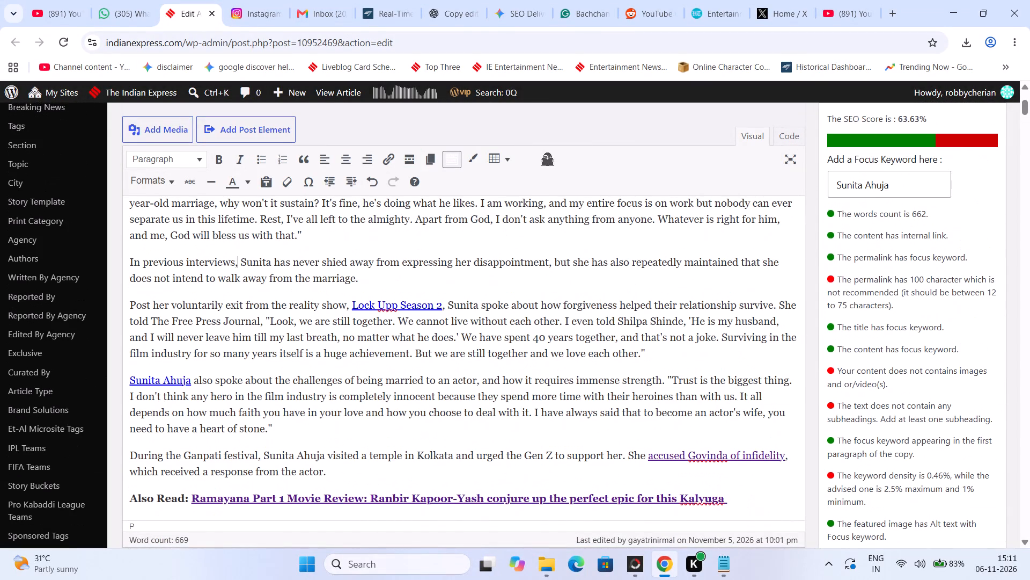
drag(180, 263, 142, 262)
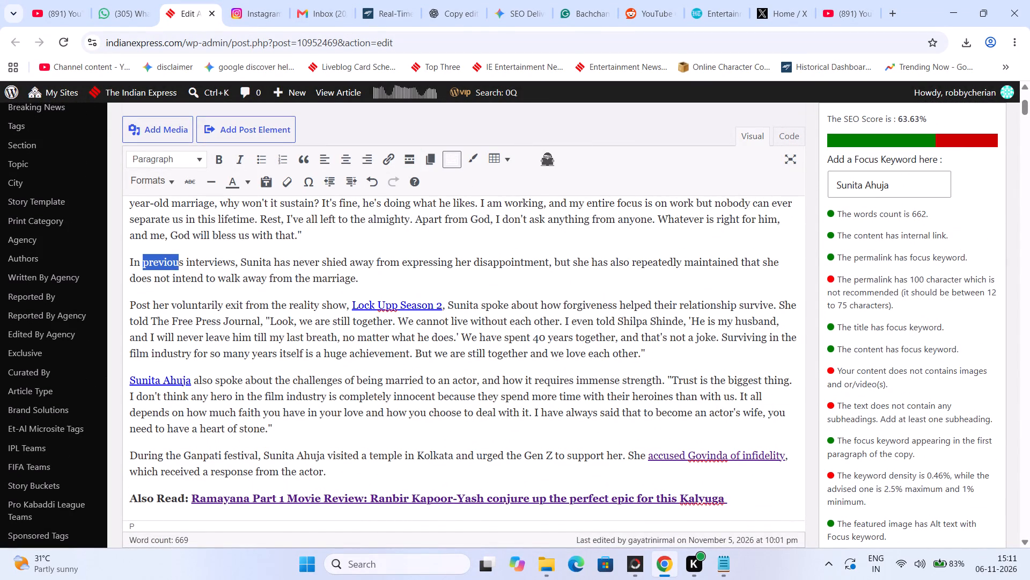
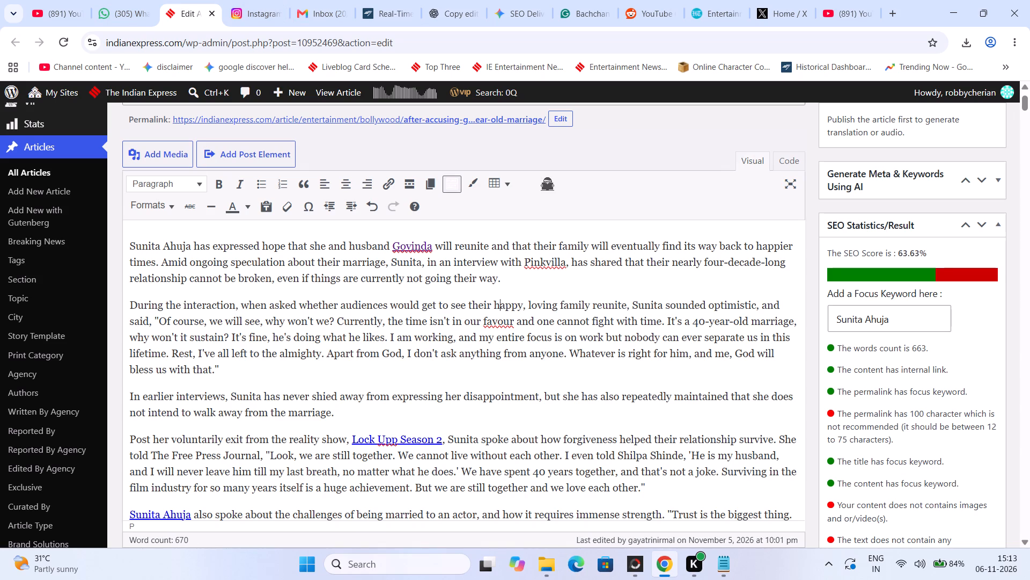
drag(492, 301, 556, 306)
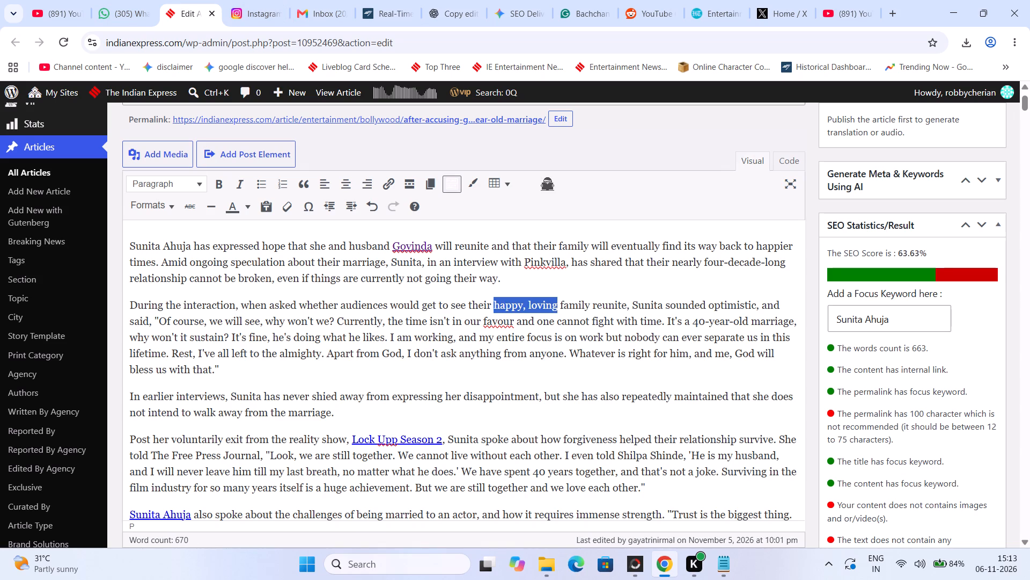
key(equal)
text(==)
key(BackSpace)
key(BackSpace)
key(BackSpace)
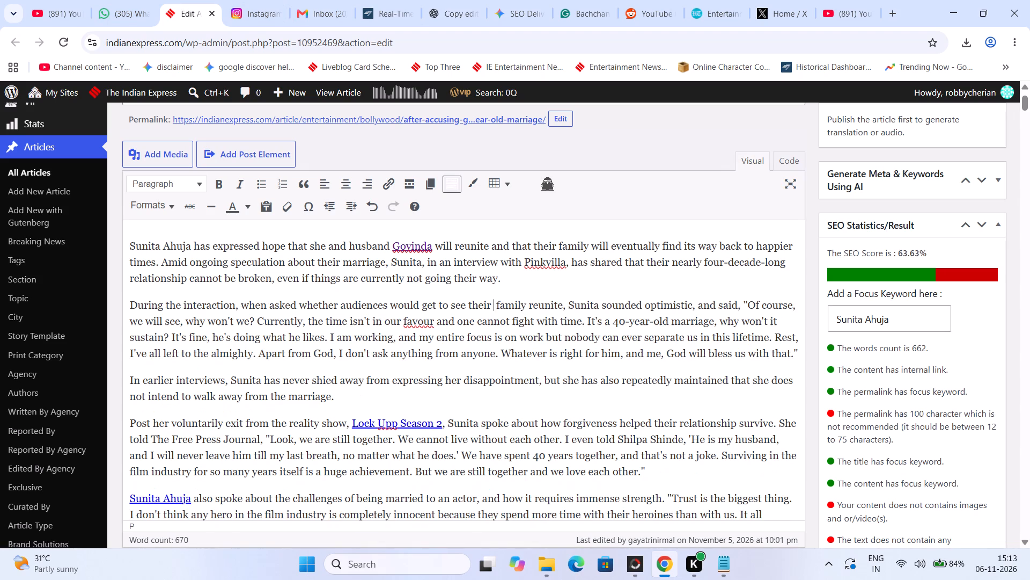
key(BackSpace)
key(BackSpace)
key(BackSpace)
Add the surname "Ahuja" after "Sunita" in the paragraph beginning "In earlier interviews".
key(Right)
key(Right)
key(Right)
key(Right)
key(Right)
key(Right)
key(Right)
key(Right)
key(Right)
key(Right)
key(Right)
key(Right)
key(Right)
key(Right)
key(Right)
key(Right)
key(Right)
key(Right)
key(Right)
key(Right)
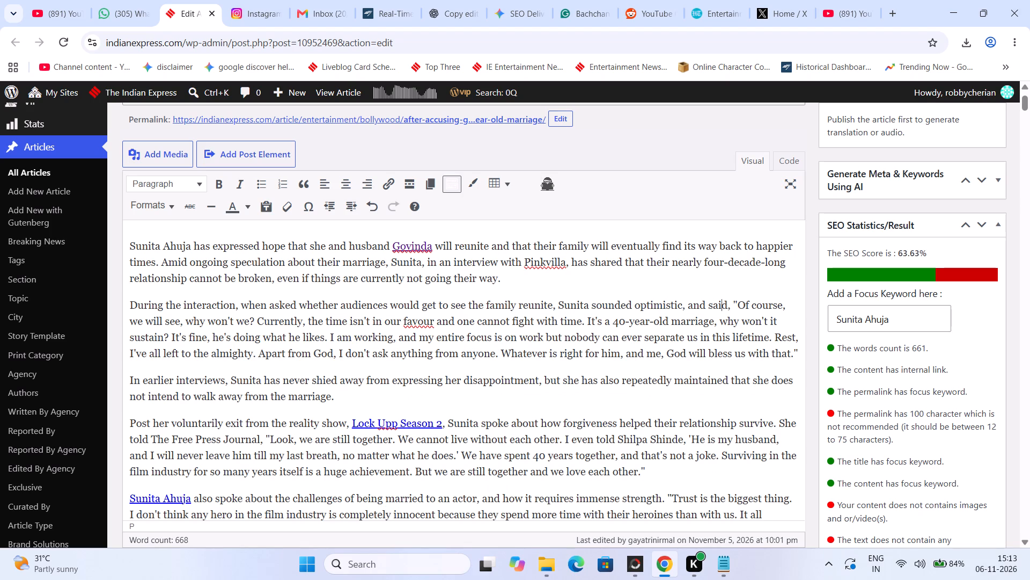
key(Down)
key(Down)
key(Right)
key(Down)
key(Right)
key(Right)
key(Right)
key(Right)
key(Right)
key(Right)
key(Right)
key(Right)
key(Left)
key(Left)
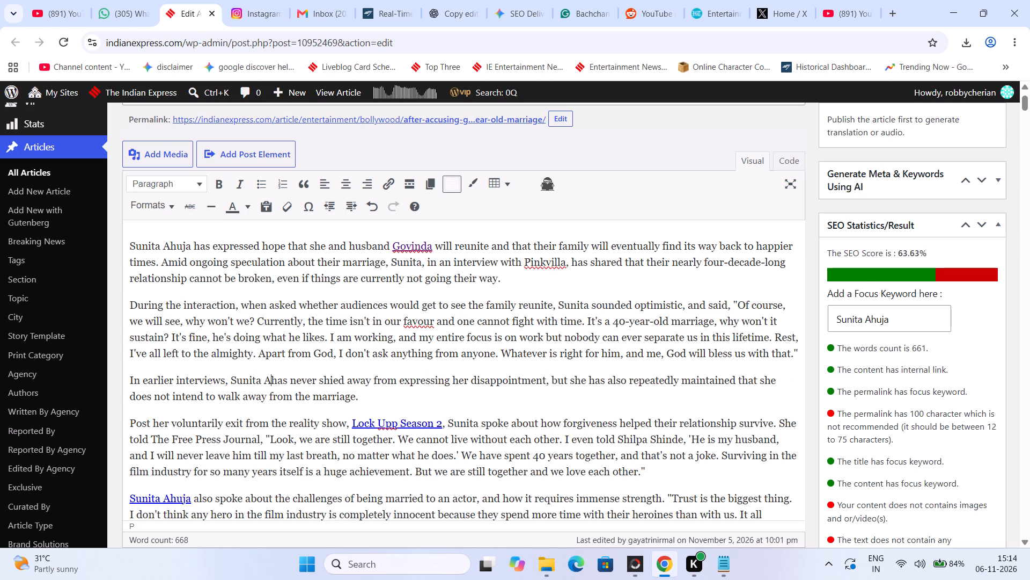
Delete the word "has" before "never shied away" in the earlier-interviews sentence.
key(Right)
key(Right)
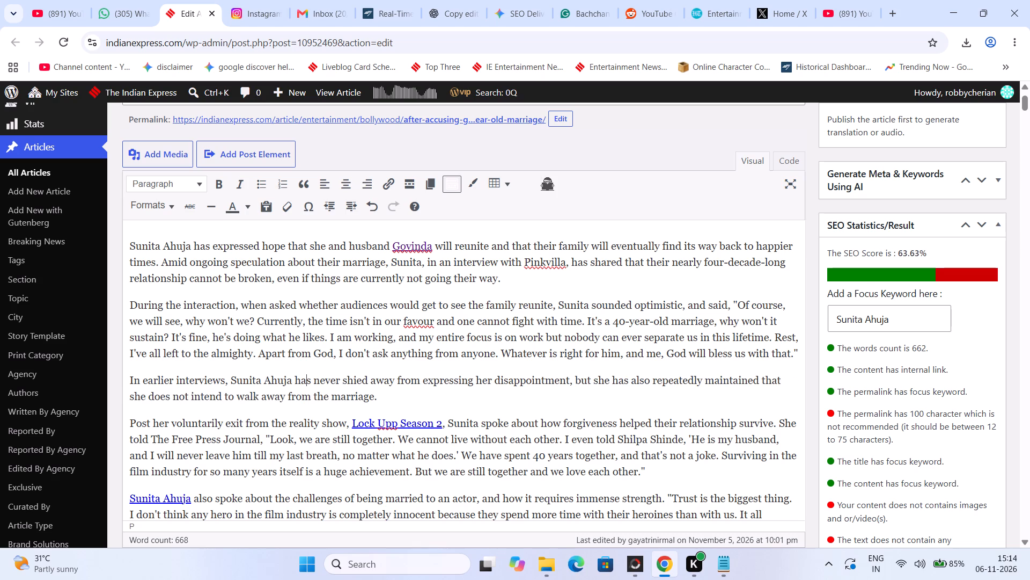
key(Right)
key(BackSpace)
key(BackSpace)
key(BackSpace)
key(BackSpace)
Insert "with Govinda's alleged infidelity" after "expressing her disappointment" in the earlier-interviews sentence.
key(Right)
key(Right)
key(Right)
key(Right)
key(Right)
key(Right)
key(Right)
key(Right)
key(Right)
key(Right)
key(Right)
key(Right)
key(Right)
key(Right)
key(Right)
key(Right)
key(Right)
key(Right)
key(Right)
key(Right)
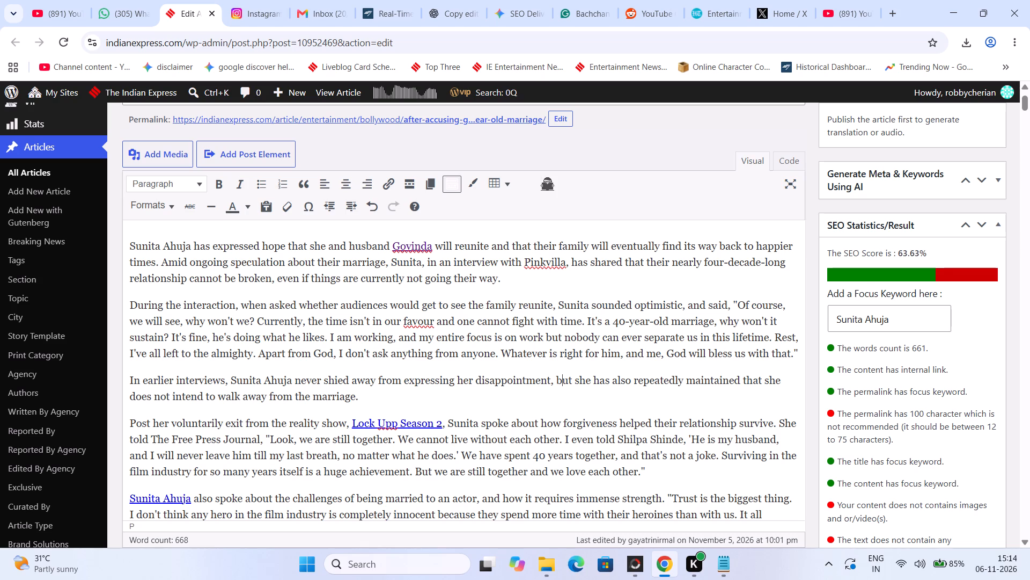
key(Left)
key(Left)
key(Left)
key(space)
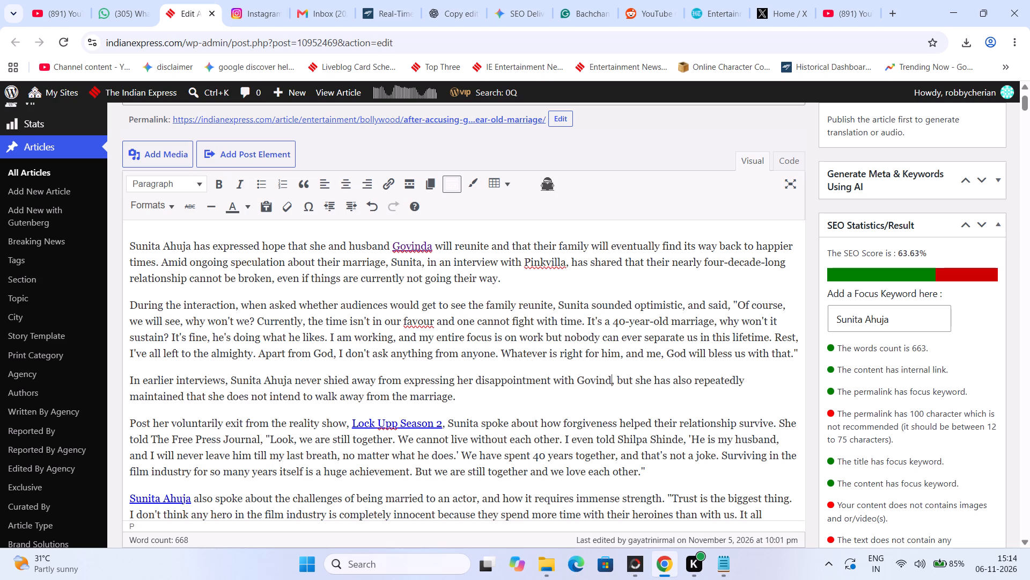
key(BackSpace)
text(ja)
key(space)
key(BackSpace)
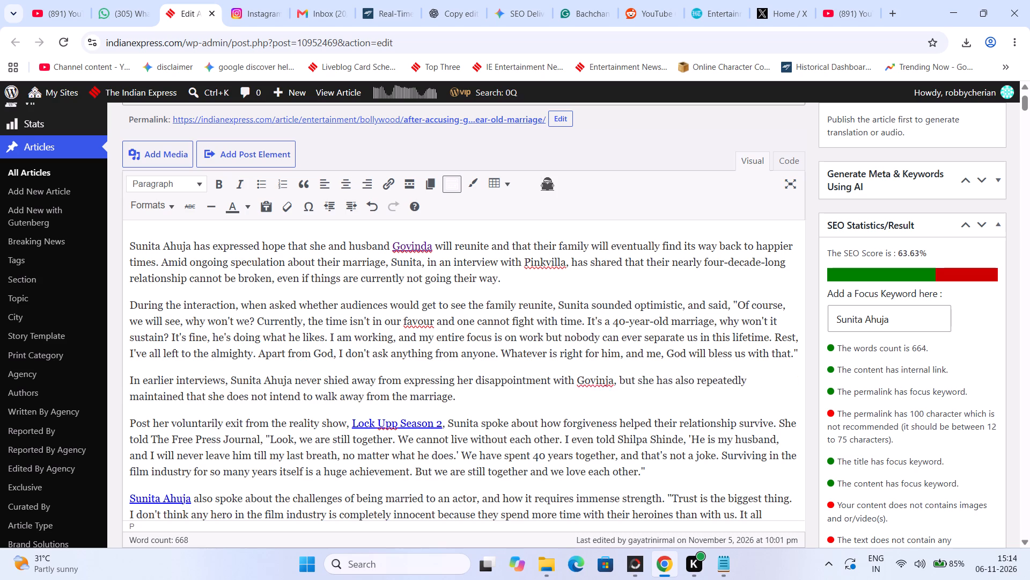
key(BackSpace)
key(BackSpace)
text(da alle)
key(BackSpace)
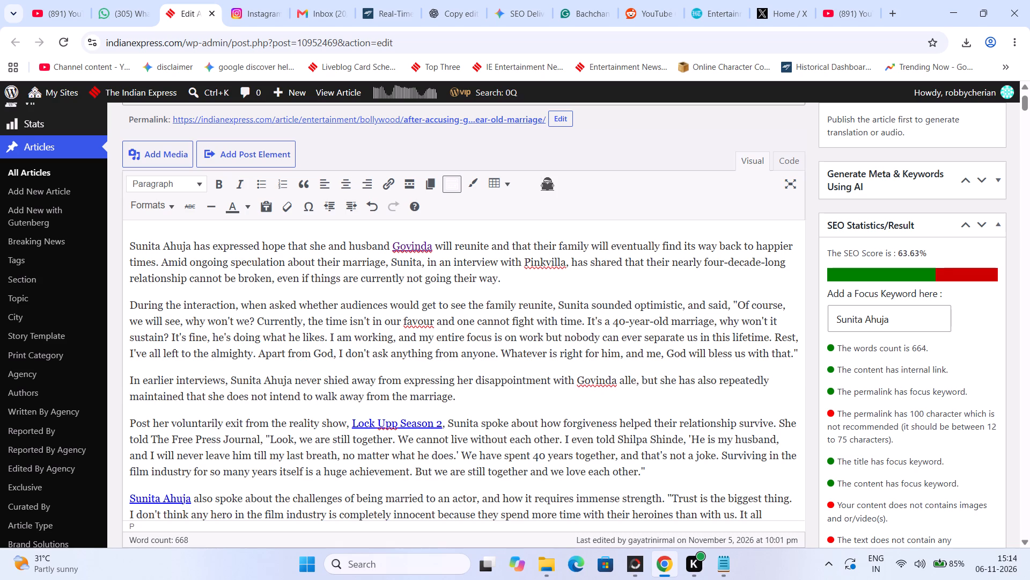
key(BackSpace)
key(BackSpace)
key(BackSpace)
key(BackSpace)
text('s agll)
key(BackSpace)
key(BackSpace)
key(BackSpace)
text(lee)
key(BackSpace)
key(BackSpace)
text(lge)
key(BackSpace)
key(BackSpace)
text(ed)
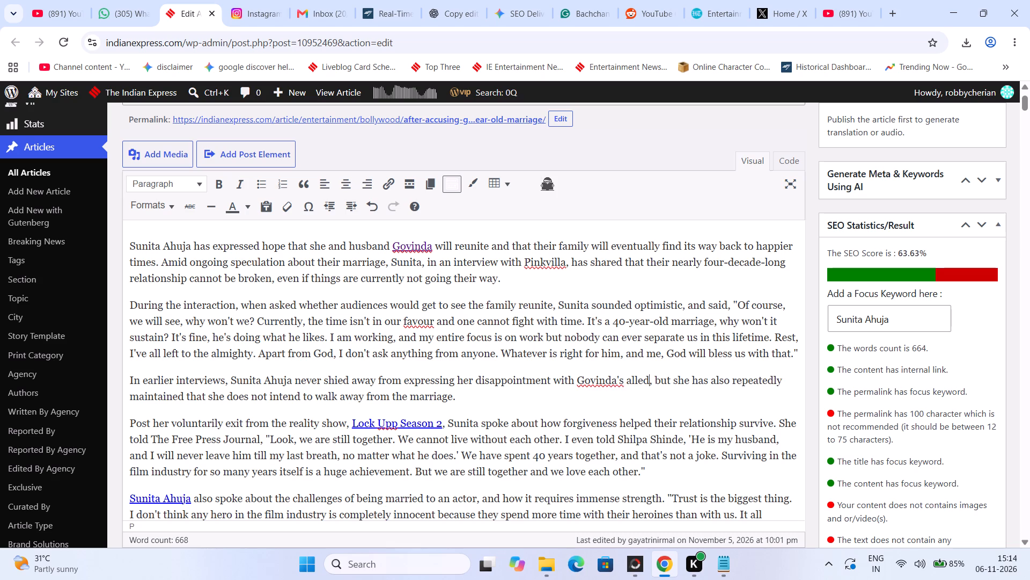
key(BackSpace)
text(ged inf)
text(if)
key(BackSpace)
text(de)
text(lity)
key(space)
key(BackSpace)
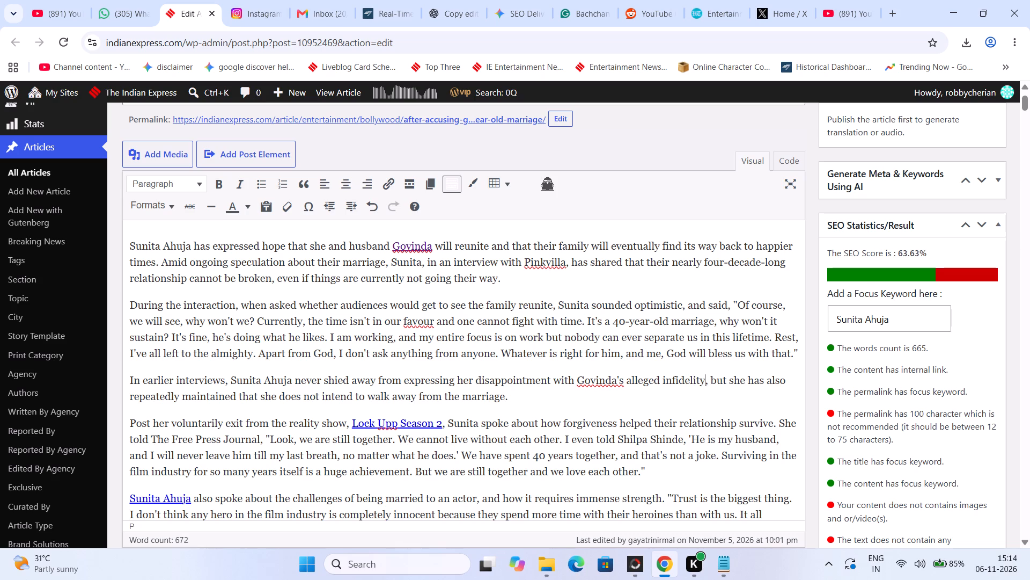
Delete the comma after "reality show" before the "Lock Upp Season 2" link in the fourth paragraph.
key(Right)
key(Right)
key(Right)
key(Right)
key(Right)
key(Right)
key(Right)
key(Right)
key(Right)
key(Right)
key(Right)
key(Right)
key(Right)
key(Right)
key(Right)
key(Right)
key(Right)
key(Right)
key(Right)
key(Right)
key(Down)
key(Right)
key(Right)
key(Right)
key(Right)
key(Right)
key(Right)
key(Right)
key(Right)
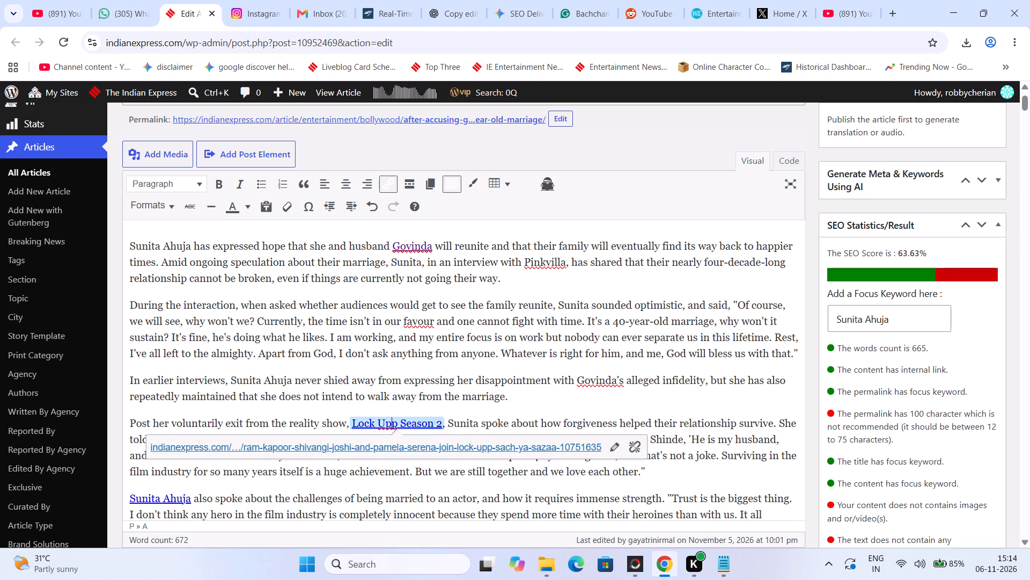
key(Left)
key(Left)
key(Left)
key(Left)
key(Left)
key(Left)
key(Left)
key(Left)
key(Left)
key(Left)
key(Left)
key(Left)
key(Left)
key(Left)
key(Left)
key(Left)
key(BackSpace)
Read through the article from the Lock Upp paragraph to the closing lines, and recheck the opening paragraphs.
key(Right)
key(Right)
key(Right)
key(Right)
key(Right)
key(Right)
key(Right)
key(Right)
key(Right)
key(Right)
key(Right)
key(Right)
key(Right)
key(Right)
key(Right)
key(Right)
key(Right)
key(Right)
key(Right)
key(Right)
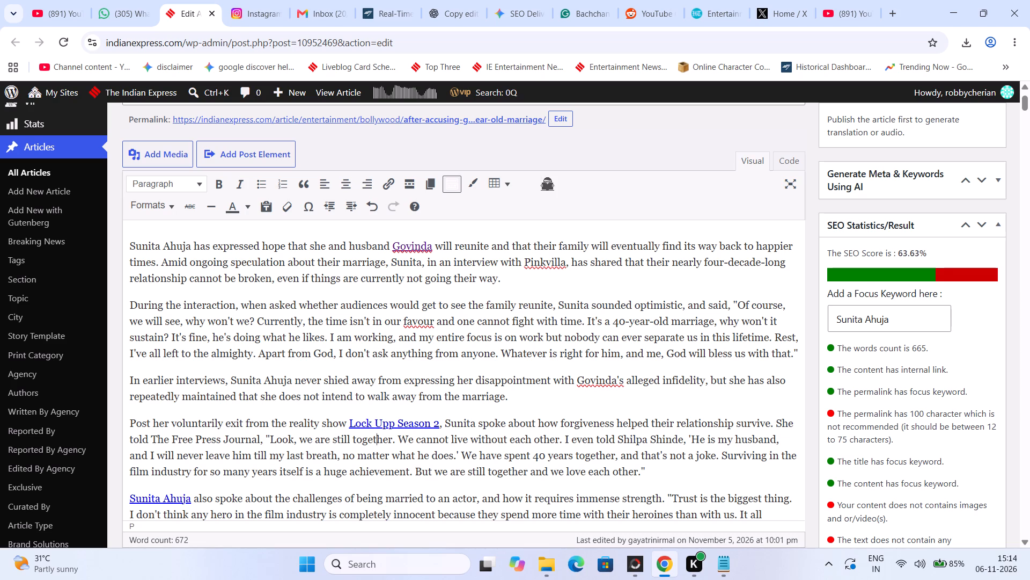
key(Down)
key(Down)
key(Down)
key(Down)
key(Down)
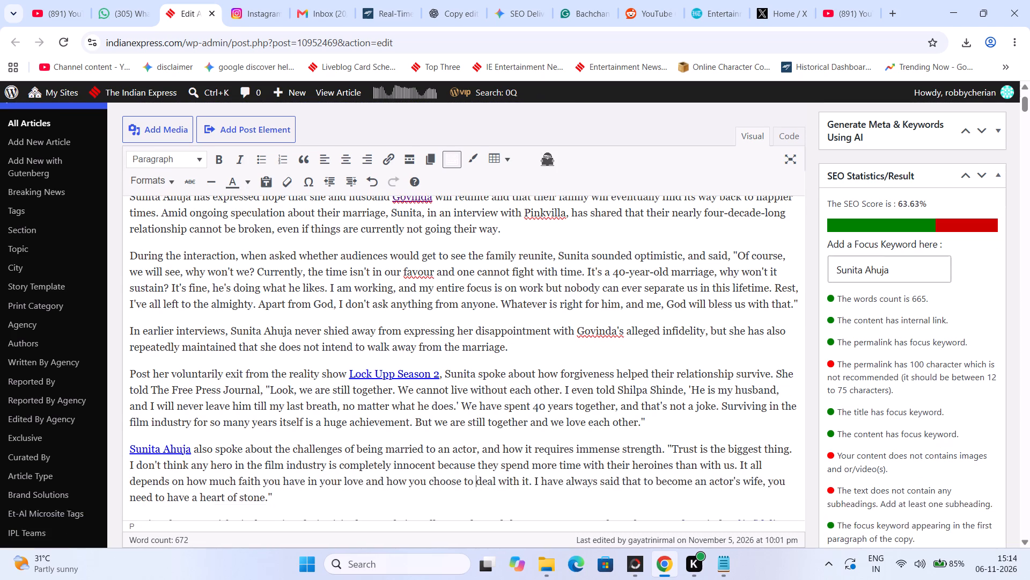
key(Down)
key(Up)
key(Up)
key(Up)
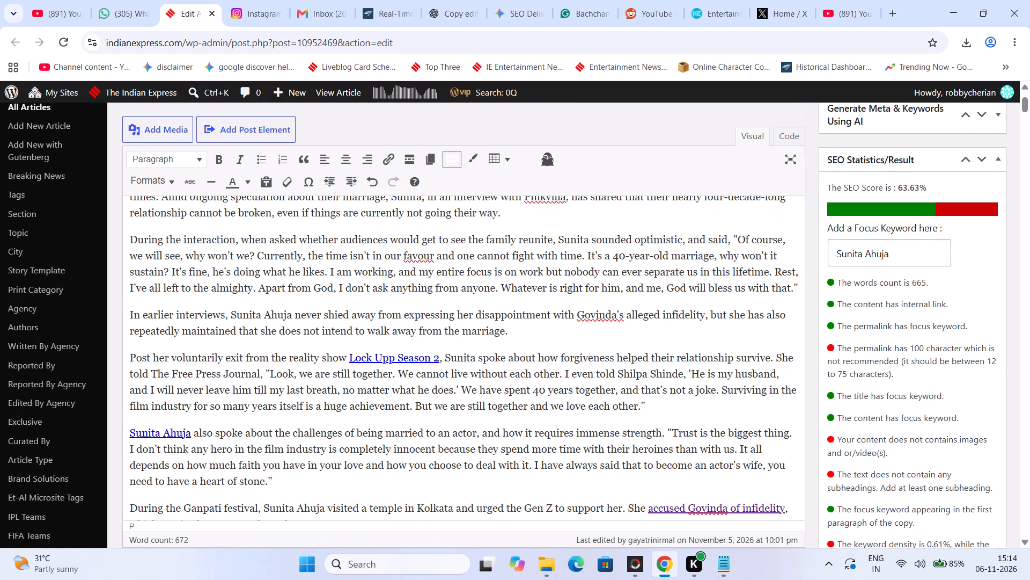
key(Down)
key(Down)
key(Down)
key(Down)
key(Down)
key(Down)
key(Down)
key(Down)
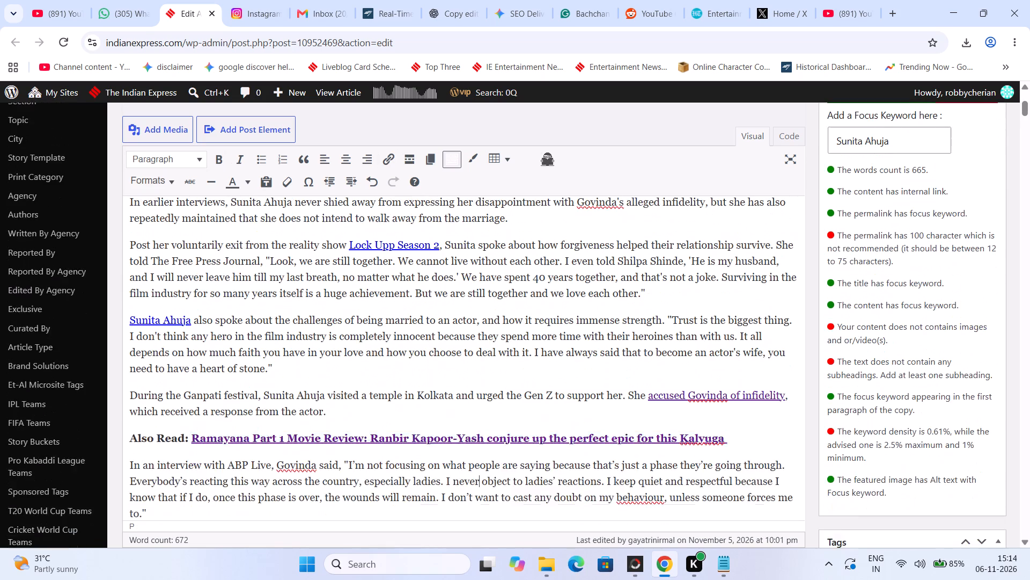
key(Down)
key(Down)
key(Down)
key(Down)
key(Down)
key(Down)
key(Down)
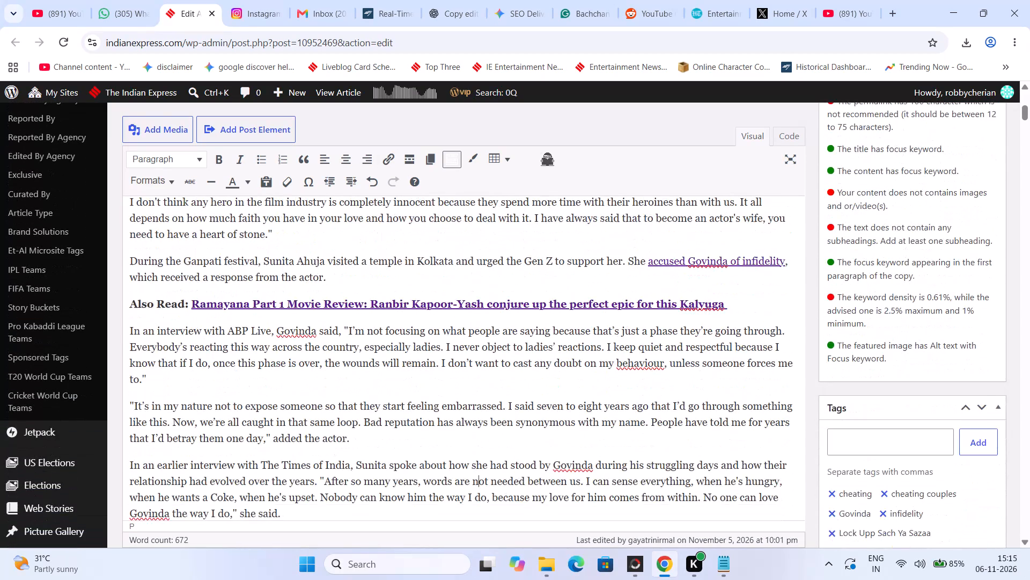
scroll(649, 378, up, 1)
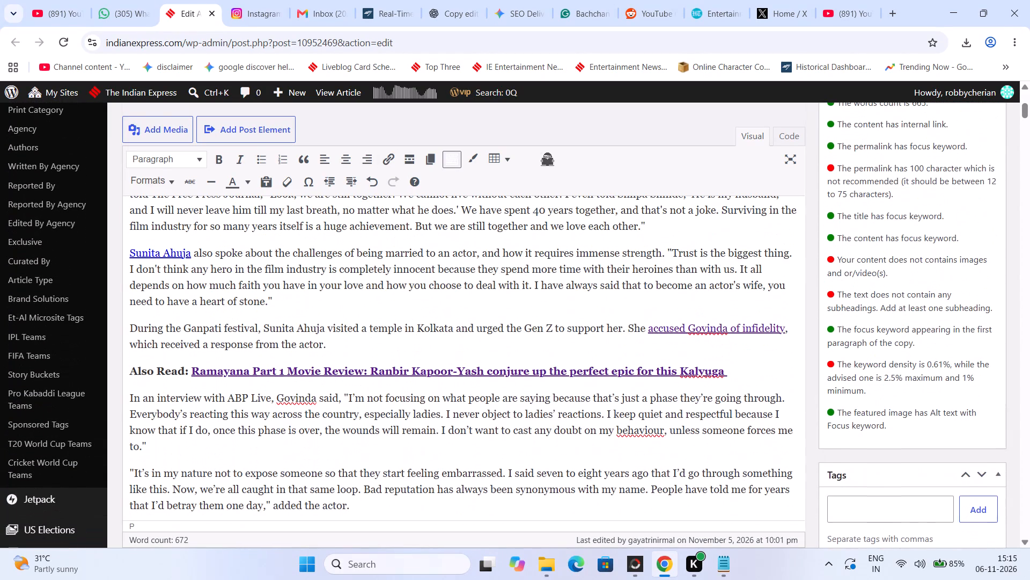
scroll(656, 374, down, 1)
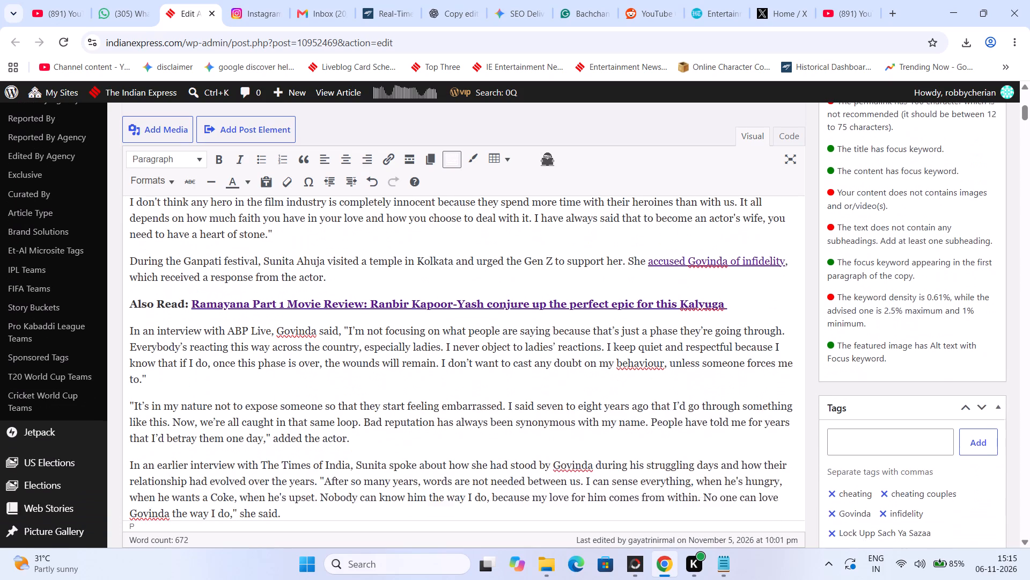
scroll(656, 374, down, 1)
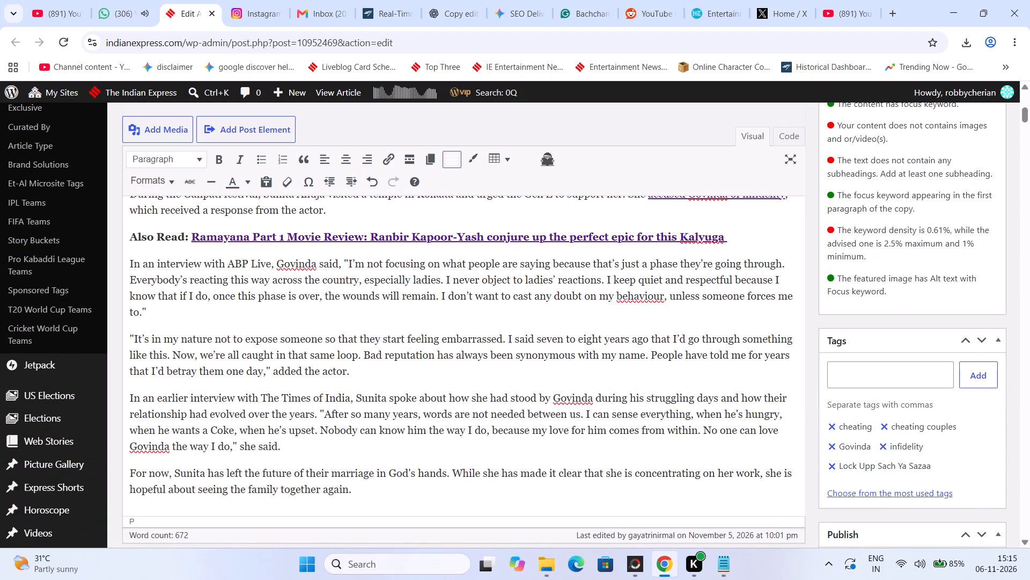
scroll(655, 374, up, 6)
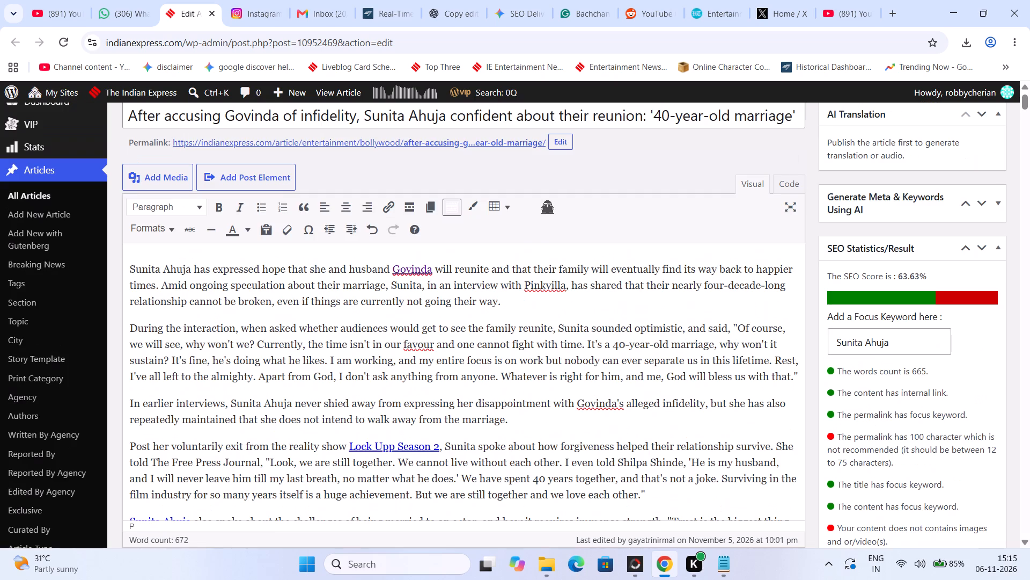
scroll(654, 374, down, 1)
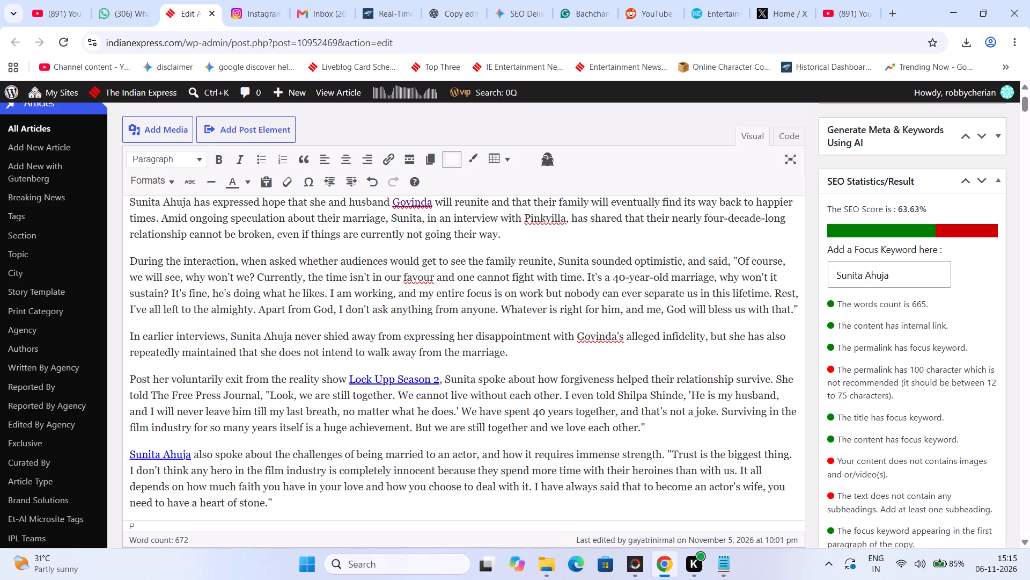
Add the flagged word "Govinda's" in the earlier-interviews sentence to the spelling dictionary.
right_click(606, 334)
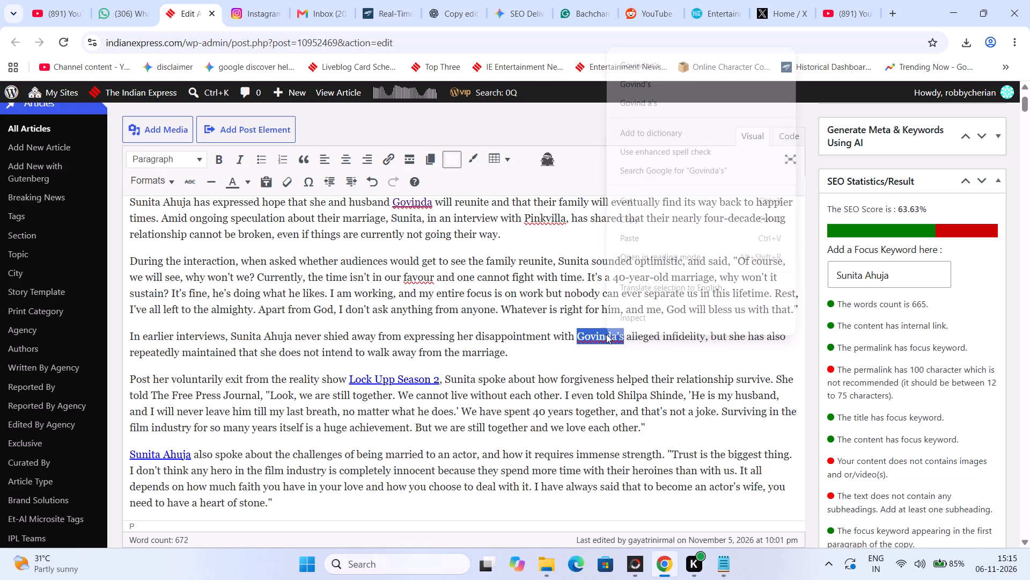
click(638, 140)
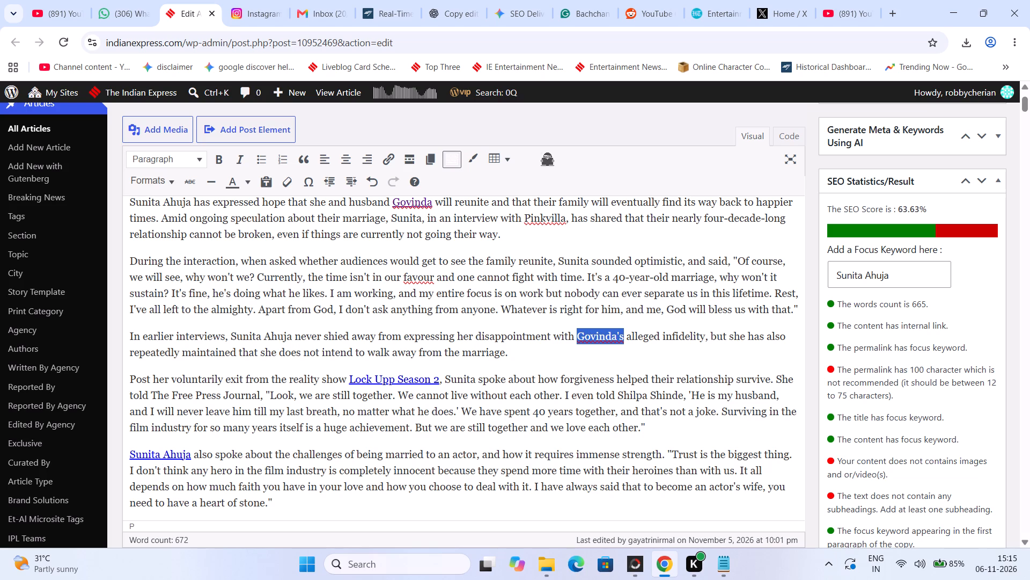
Search Google for the name "Sunita Ahuja" from the earlier-interviews sentence.
drag(295, 338, 231, 340)
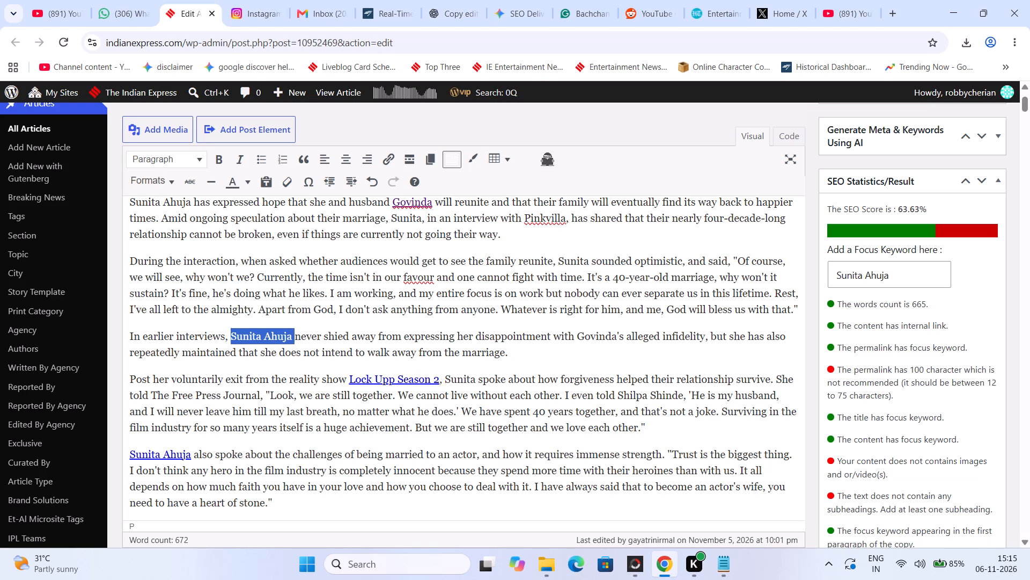
drag(231, 340, 232, 342)
right_click(232, 342)
click(357, 206)
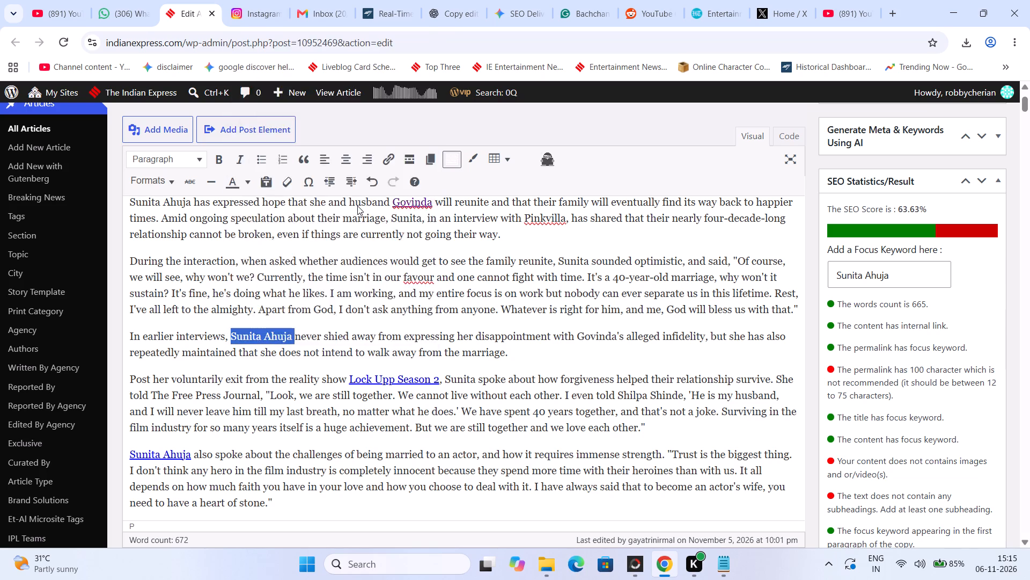
Refine the Google search to "Sunita Ahuja indian express exclusive".
click(266, 111)
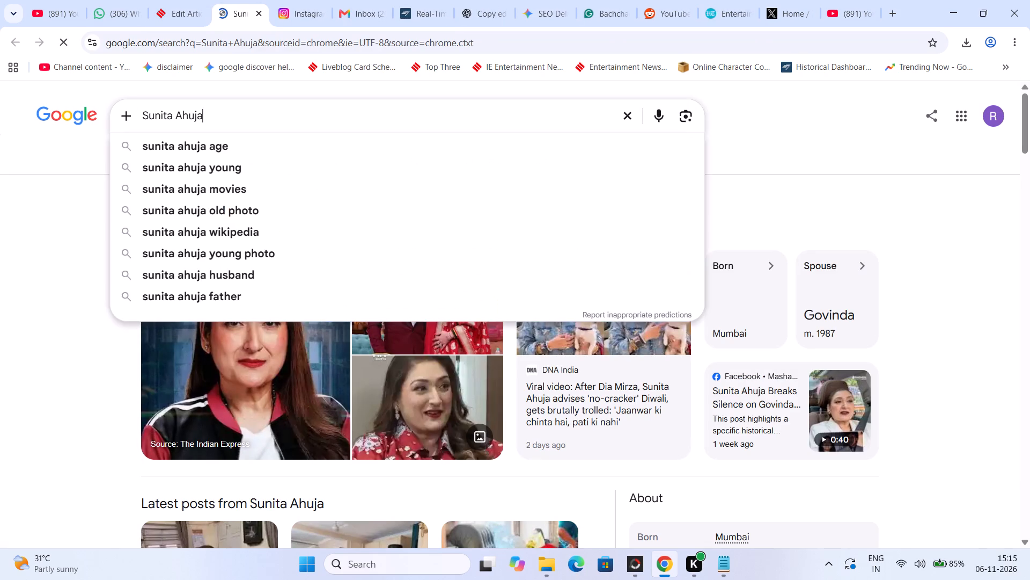
key(space)
text(indian express screen)
key(space)
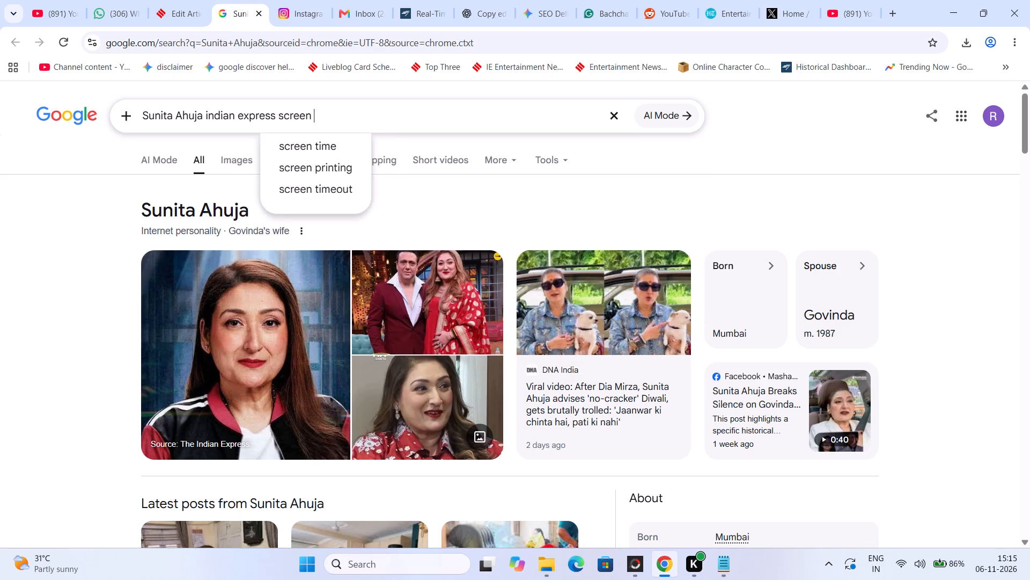
key(BackSpace)
key(BackSpace)
key(BackSpace)
key(BackSpace)
key(BackSpace)
key(BackSpace)
key(BackSpace)
text(exclusive)
key(Return)
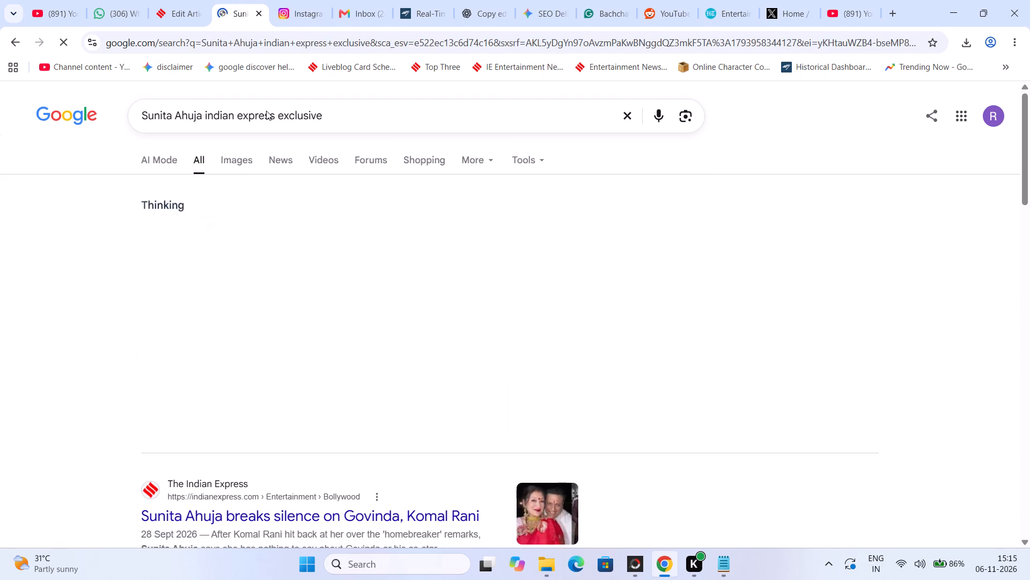
Open the Indian Express result "Sunita Ahuja breaks silence on Govinda, Komal Rani", skim its opening paragraphs and return to the search results.
scroll(316, 281, down, 2)
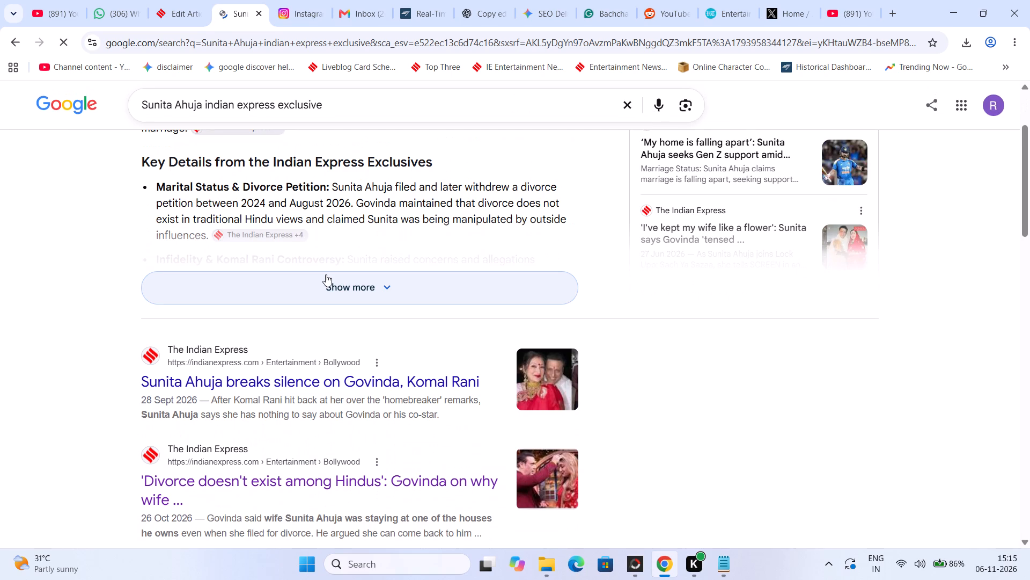
click(330, 372)
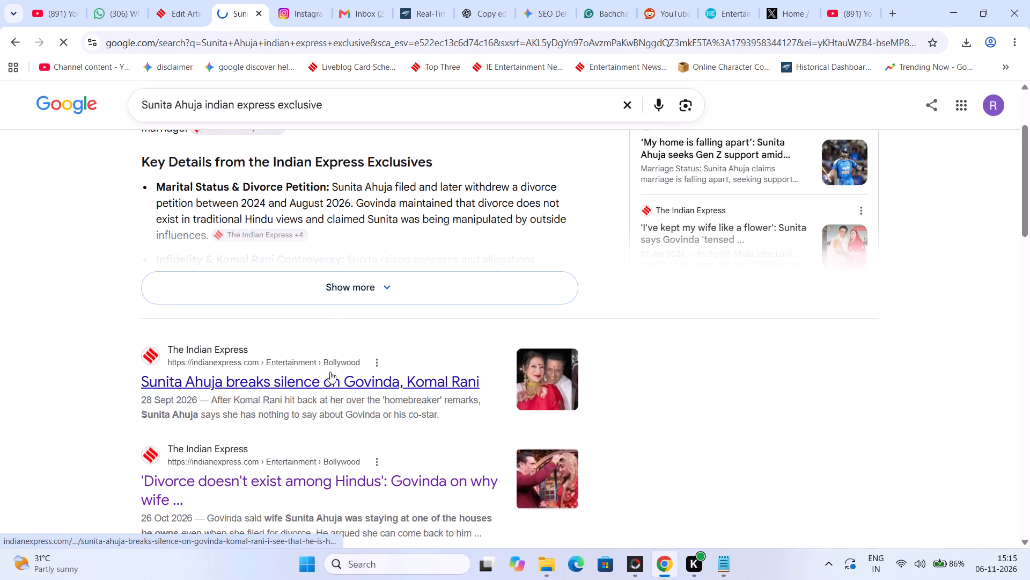
scroll(330, 372, down, 3)
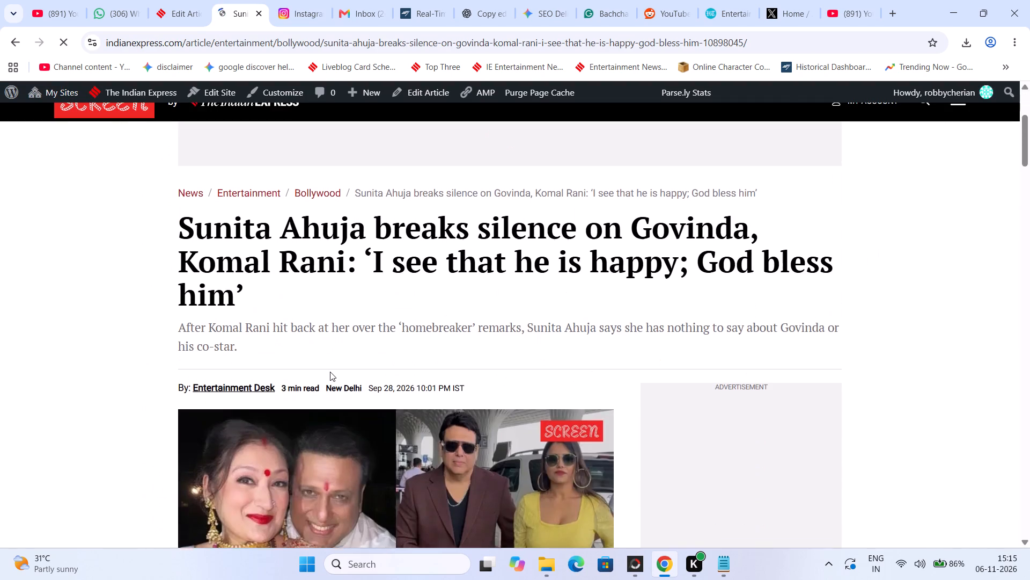
scroll(330, 372, down, 8)
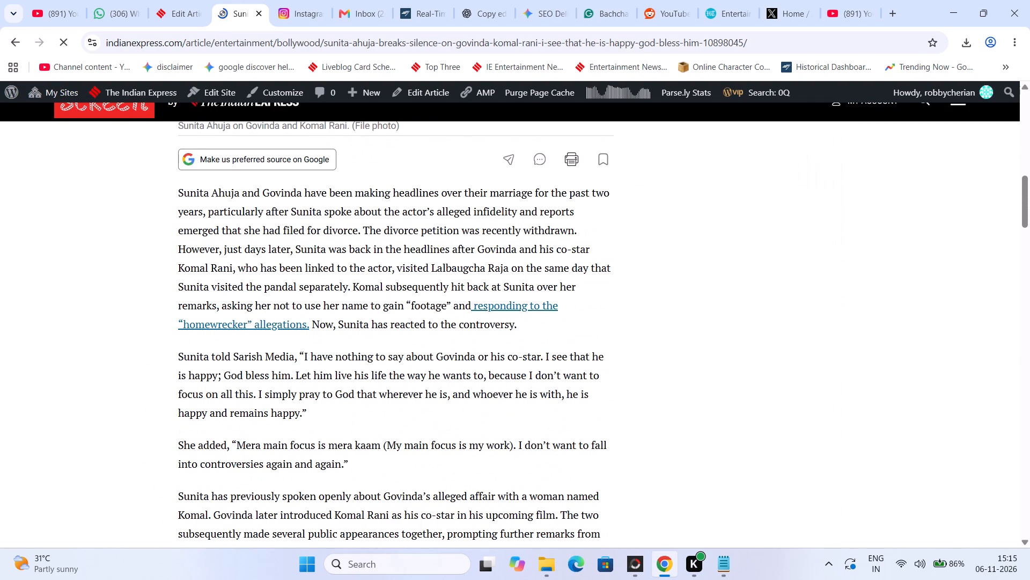
click(5, 42)
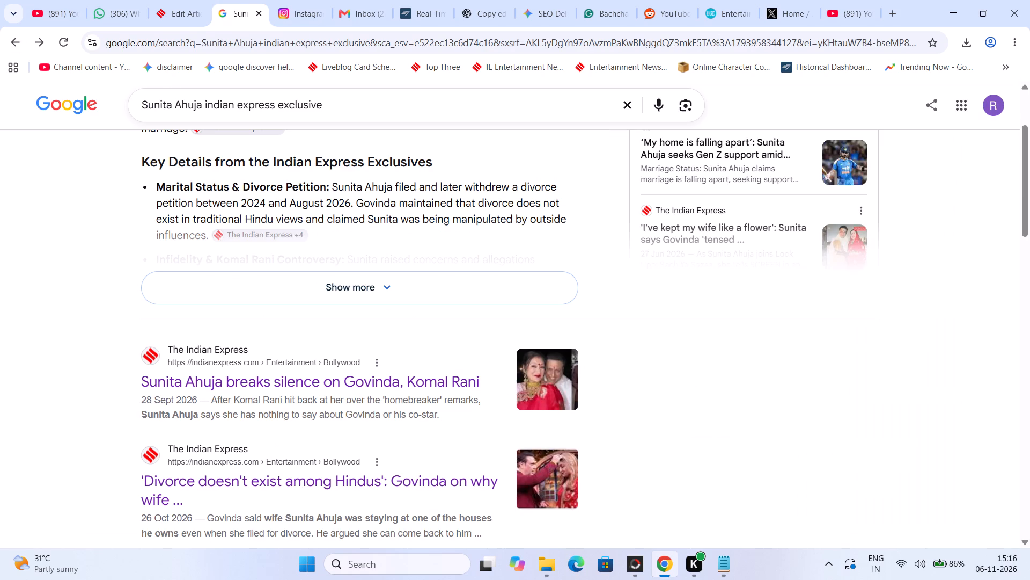
drag(205, 104, 423, 117)
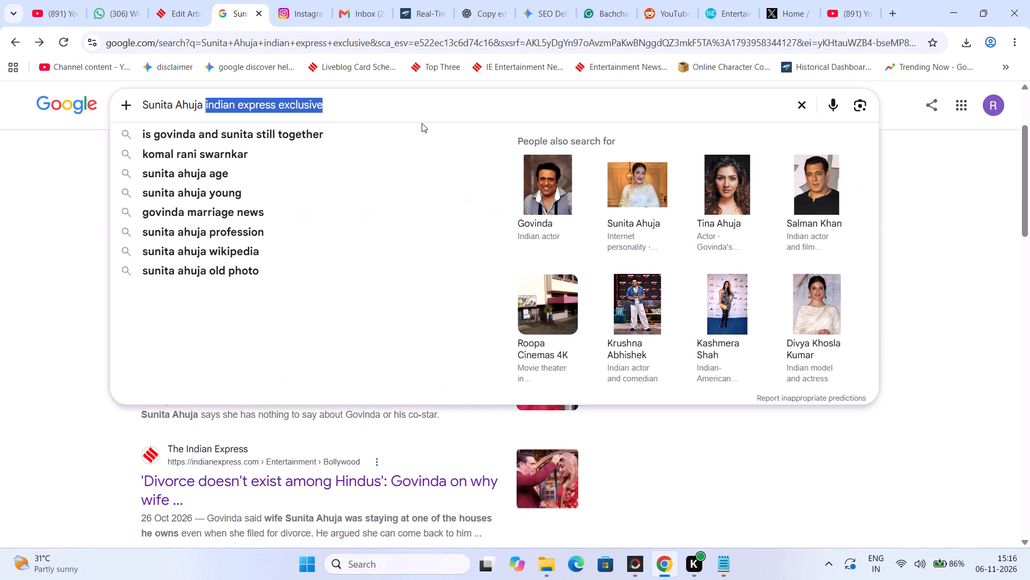
Switch to the YouTube home feed in the first open browser tab.
click(41, 0)
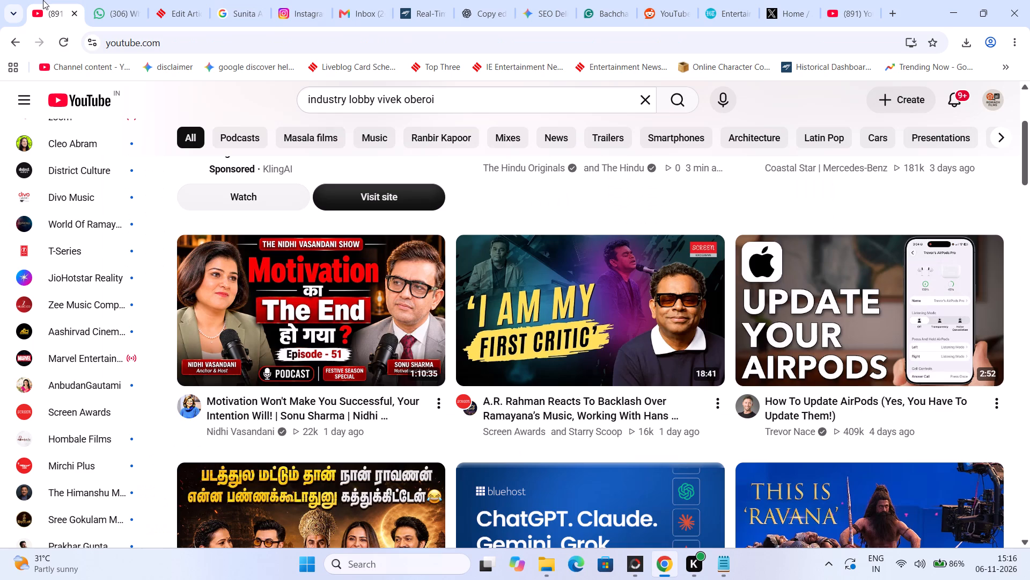
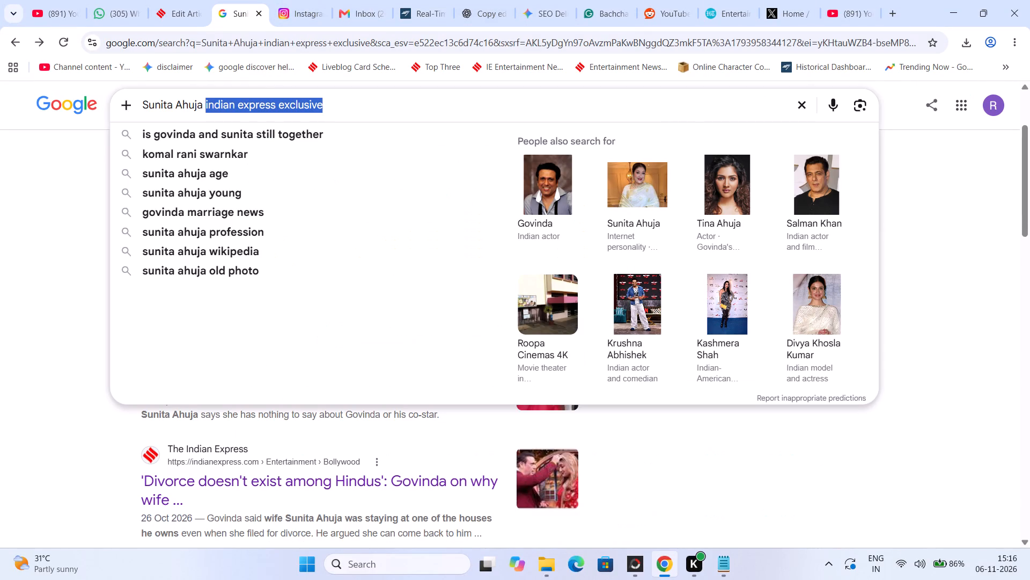
Search Google for "mathraboomi movie" and look through the results for the film's correct title.
triple_click(277, 111)
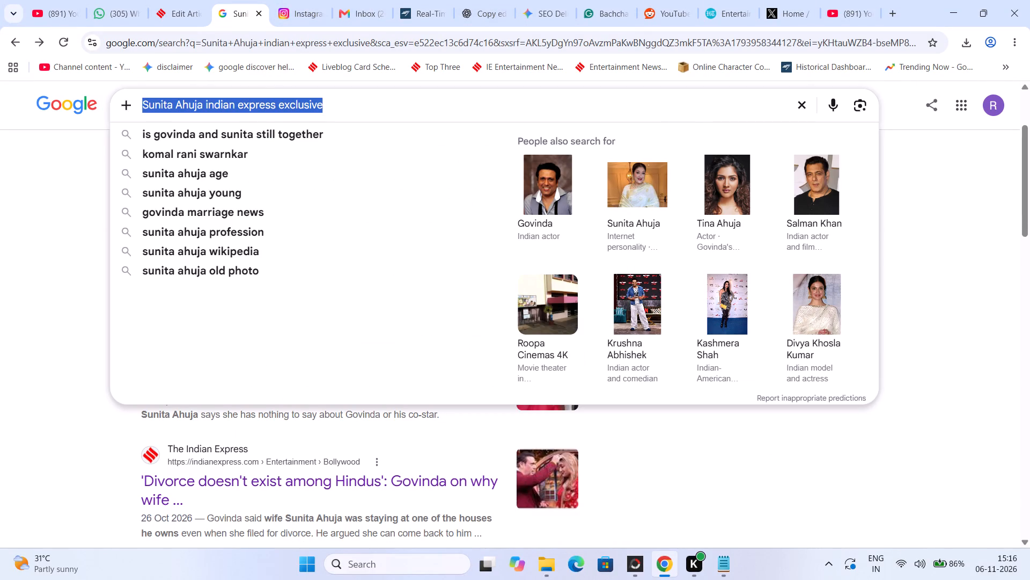
text(math)
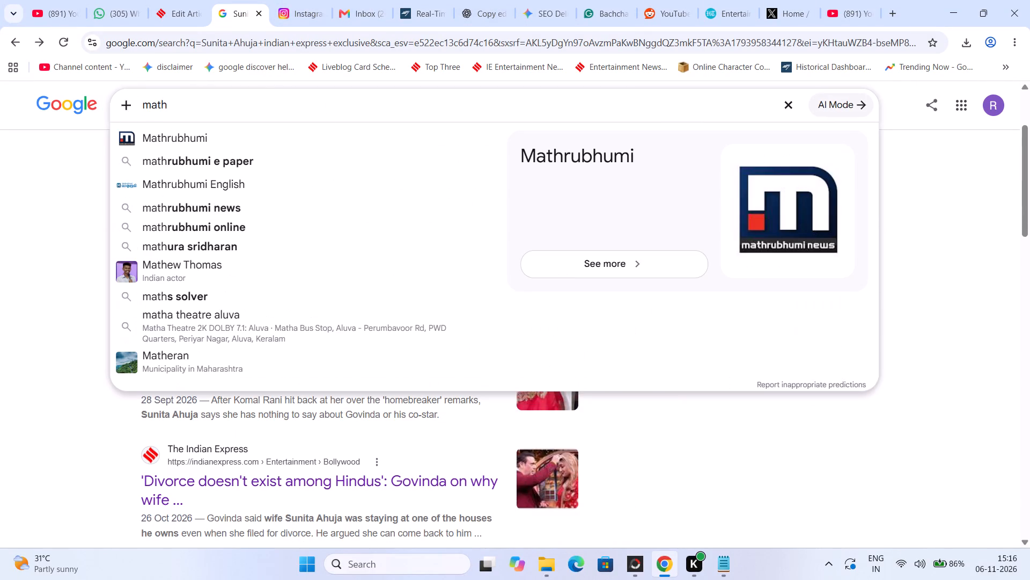
text(raboomi)
key(space)
text(movie)
key(Return)
scroll(313, 264, down, 5)
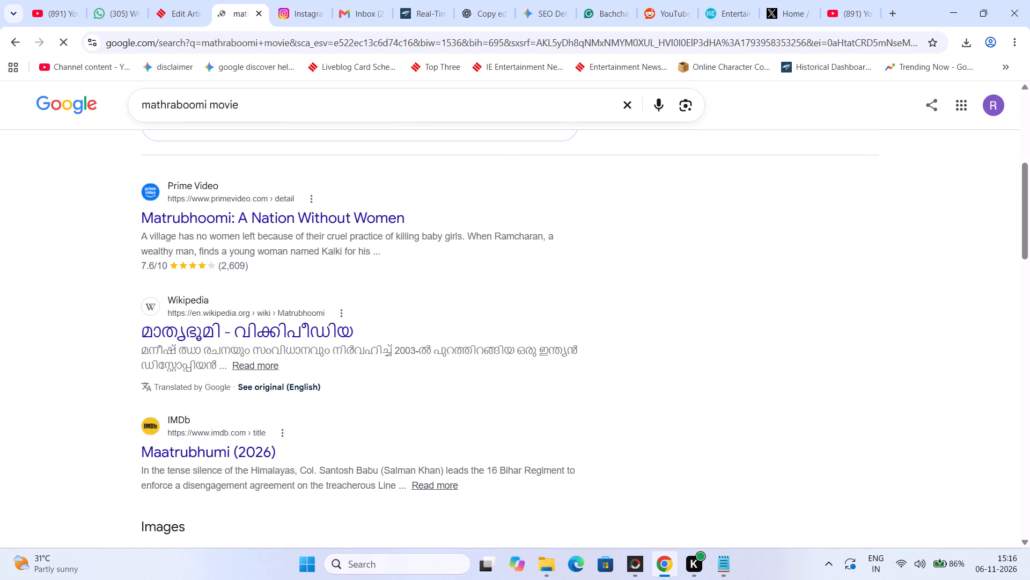
Copy the film title from the IMDb result and use it to search YouTube for "Maatrubhumi trailer".
drag(313, 451, 145, 452)
key(ctrl+c)
click(65, 0)
key(ctrl+v)
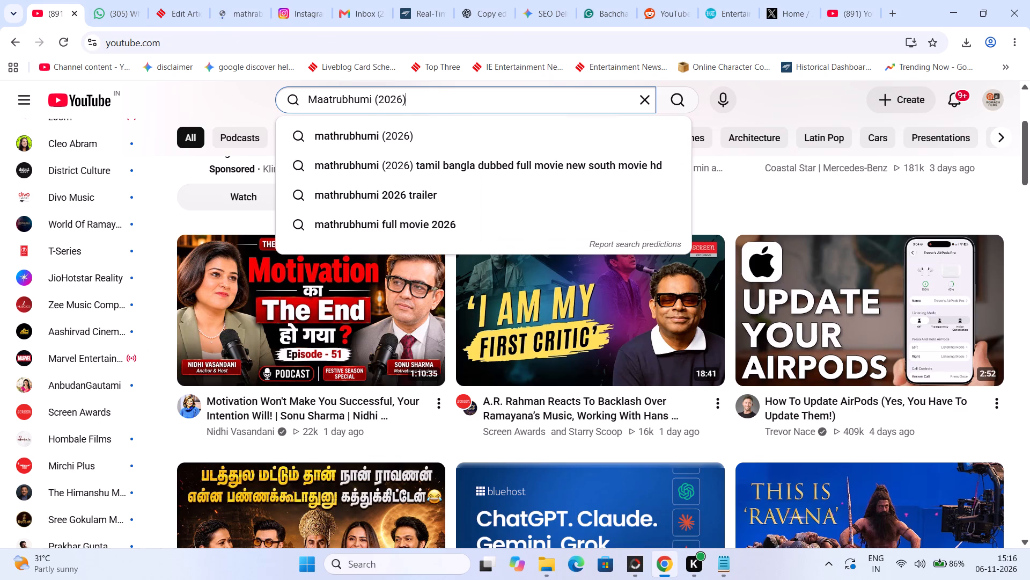
drag(376, 99, 472, 99)
text(trailer)
key(Return)
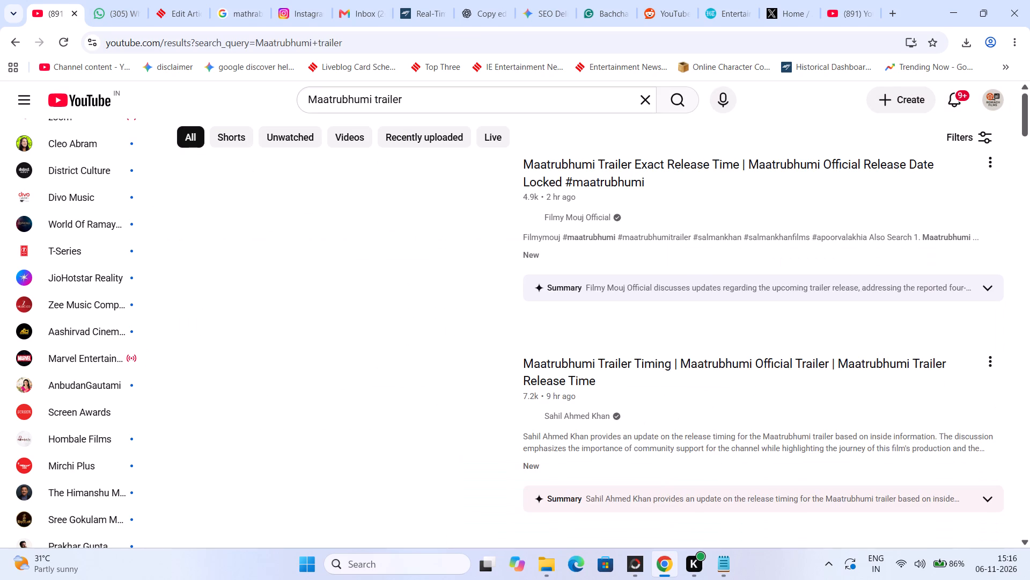
Search YouTube for "salman khan films" and look through the results.
triple_click(455, 99)
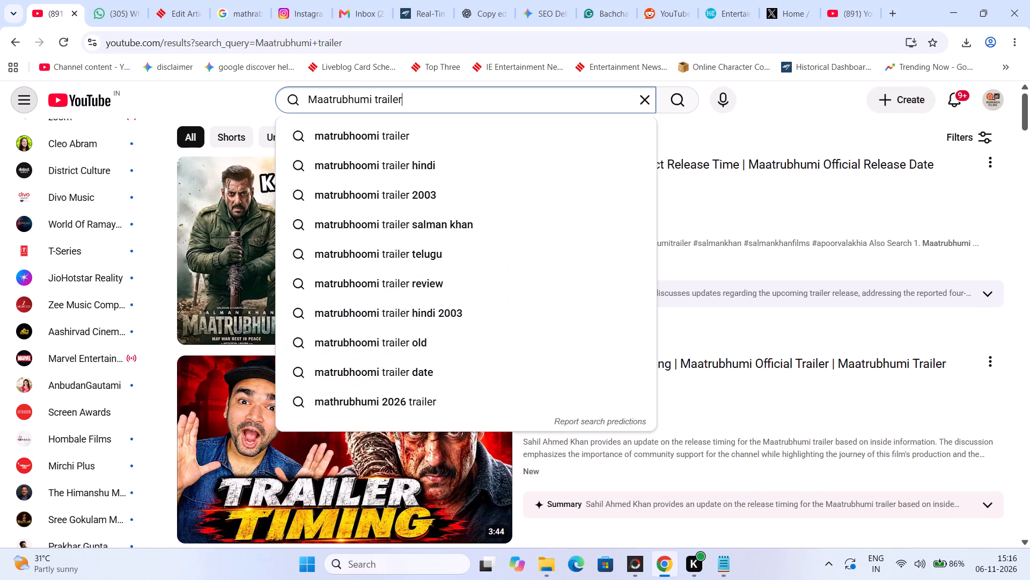
text(sa)
text(lman khan films)
key(Return)
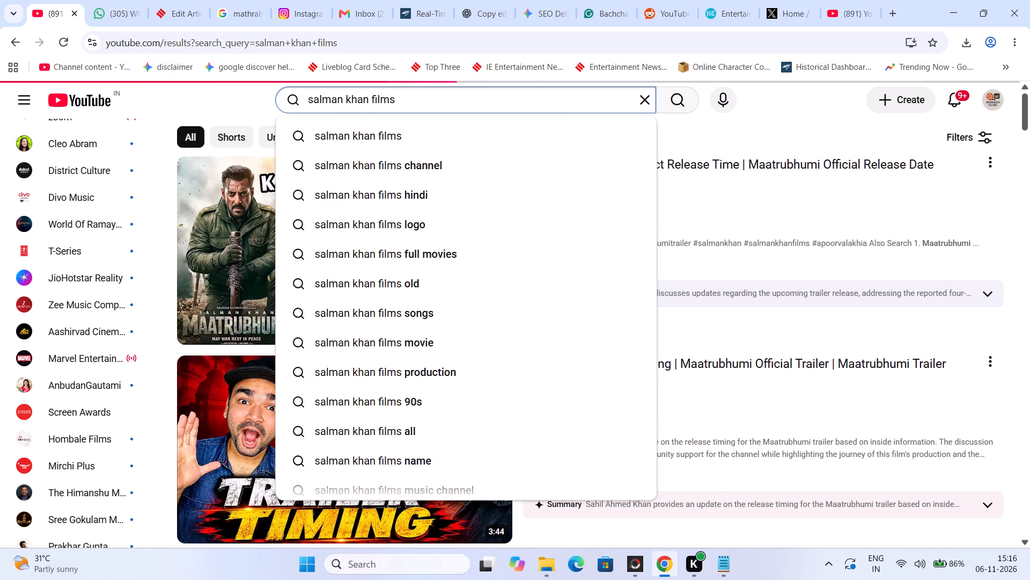
scroll(429, 421, down, 2)
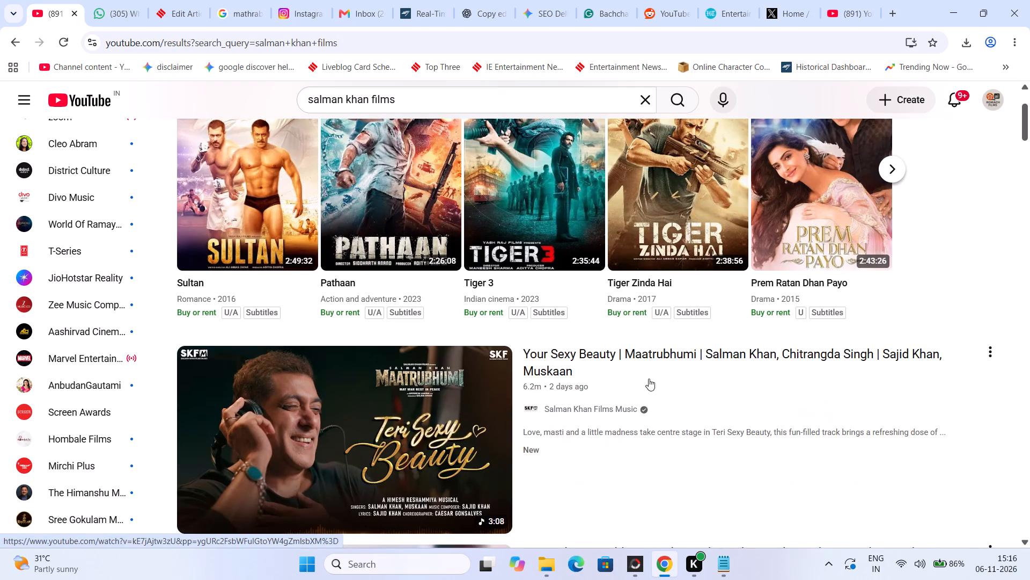
Check the Salman Khan Films Music channel page and return to the search results.
click(601, 415)
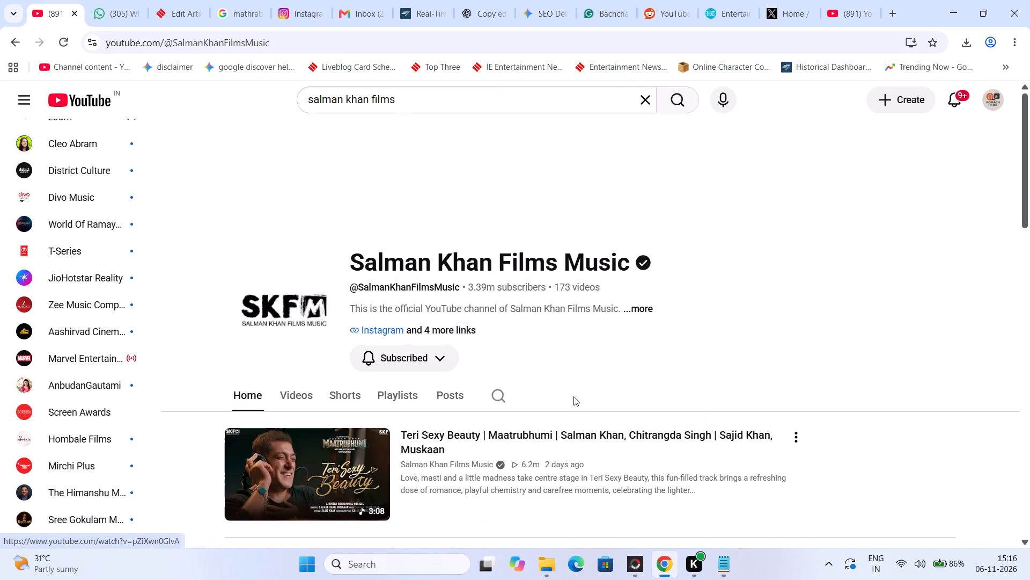
click(23, 48)
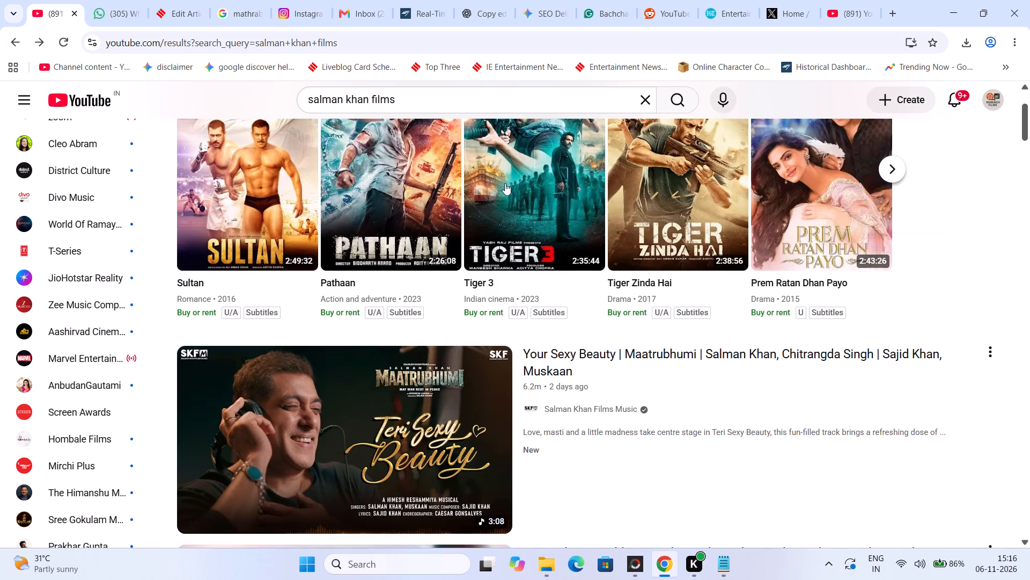
Find the Salman Khan Films channel through its Race 3 trailer result and open the channel's list of videos.
scroll(594, 309, down, 5)
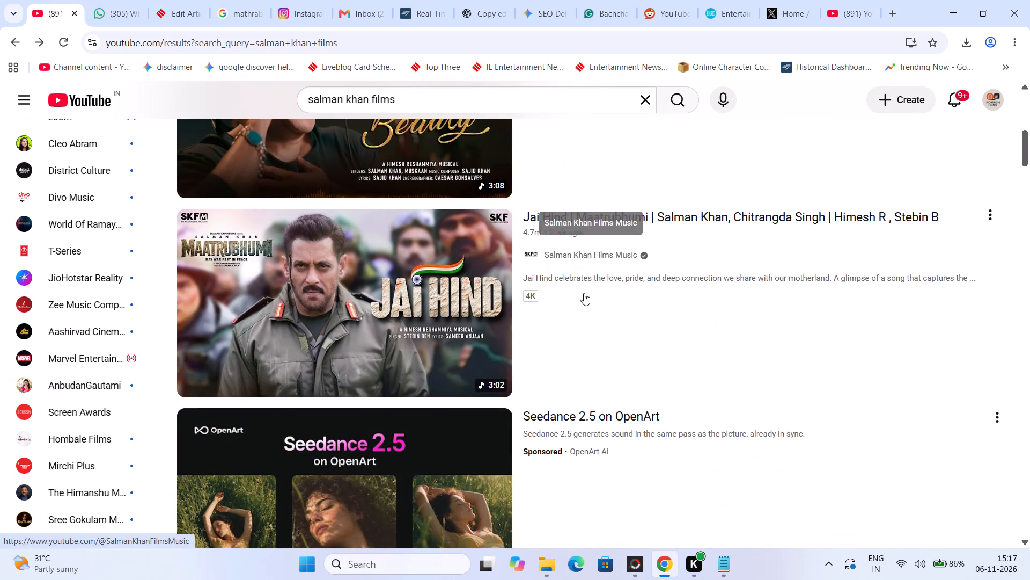
scroll(584, 317, down, 8)
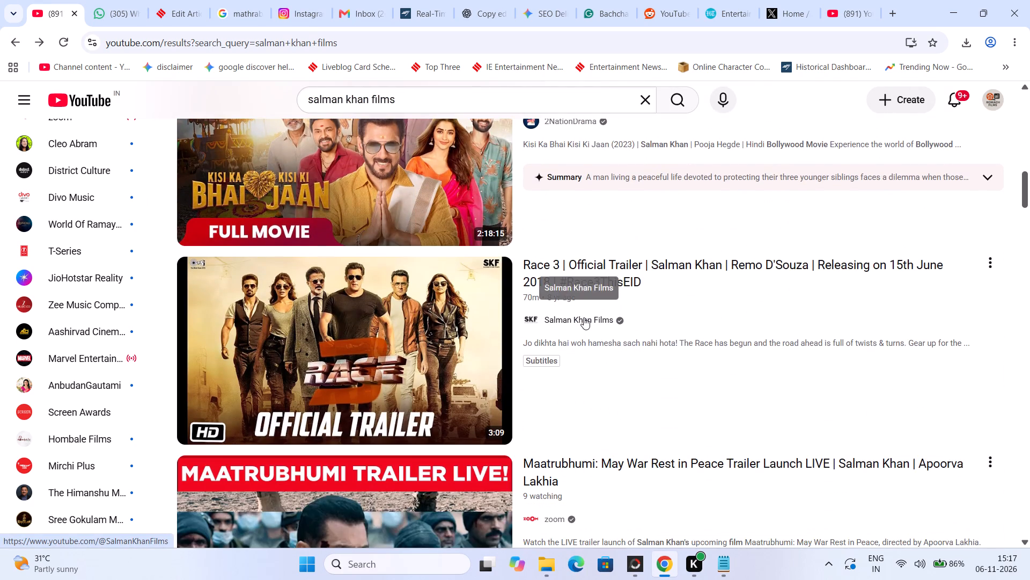
scroll(584, 317, down, 2)
click(604, 181)
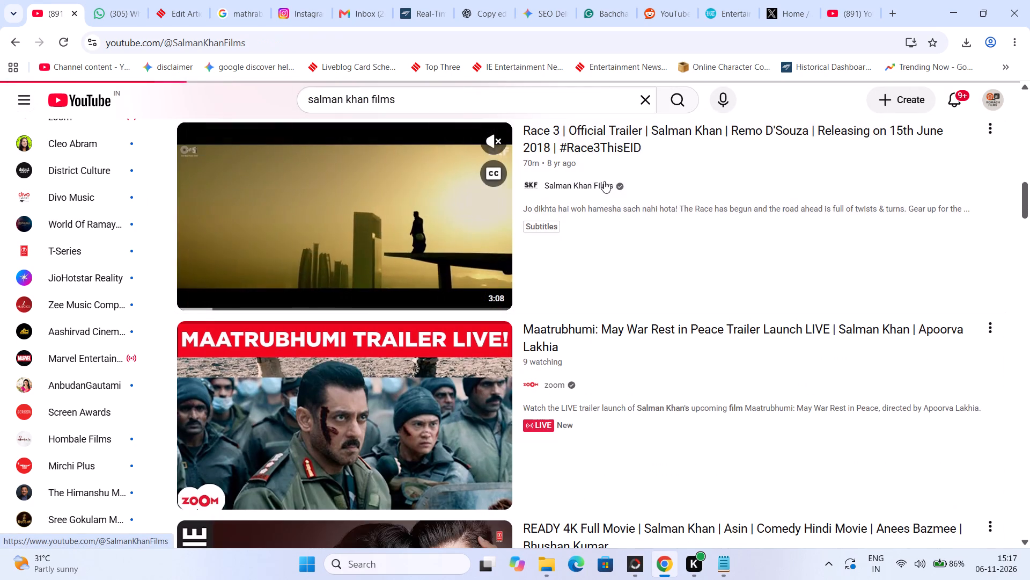
click(306, 391)
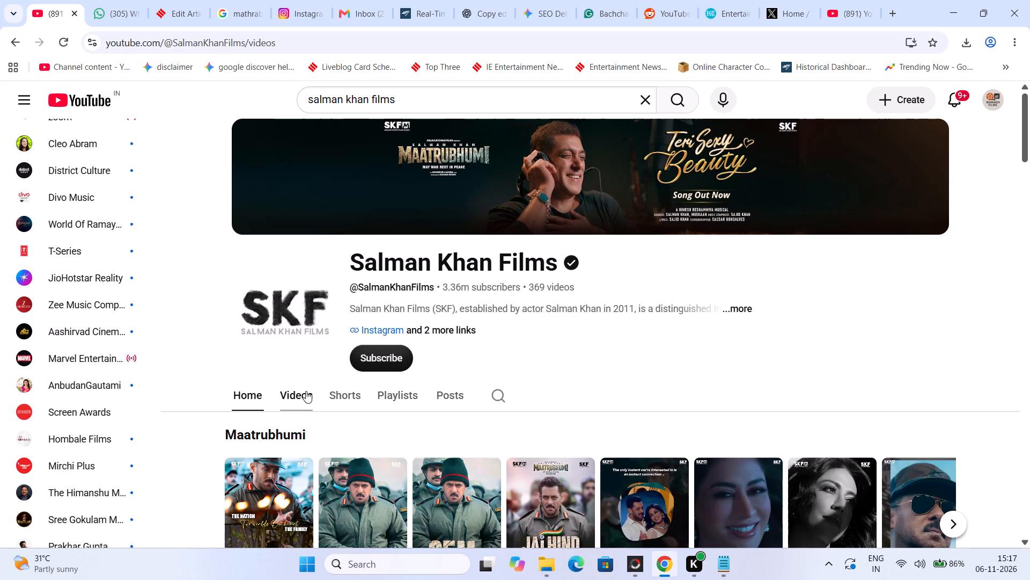
Subscribe to the Salman Khan Films channel and look through its latest videos.
click(392, 358)
scroll(392, 358, down, 3)
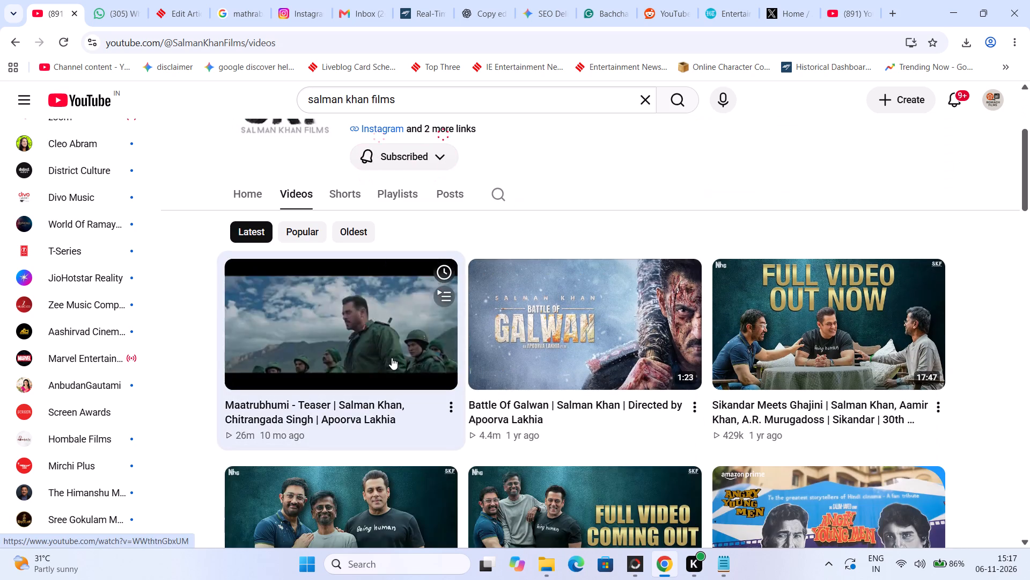
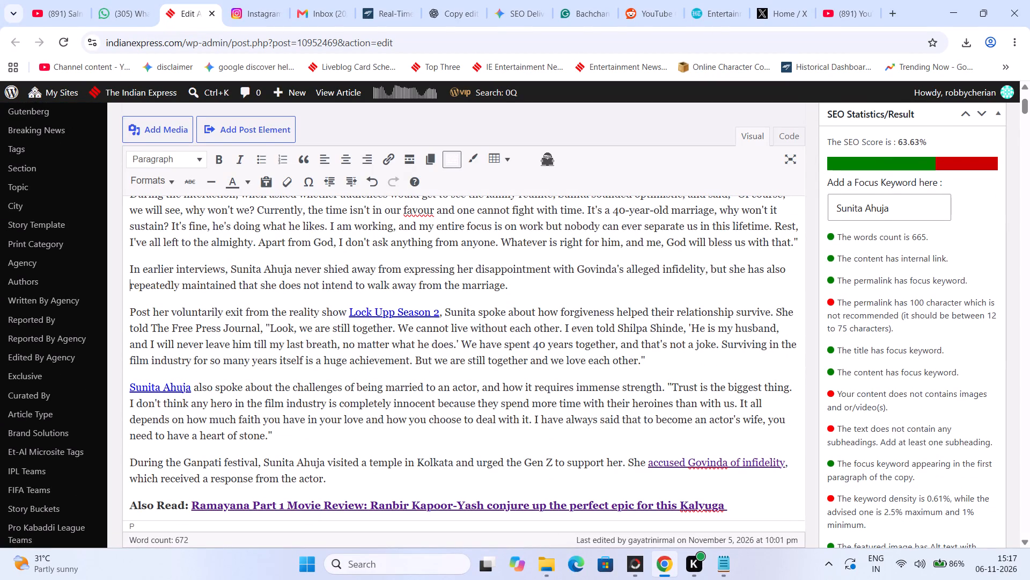
Delete the word "repeatedly" from the paragraph about Sunita Ahuja's earlier interviews on Govinda's alleged infidelity.
drag(178, 286, 119, 279)
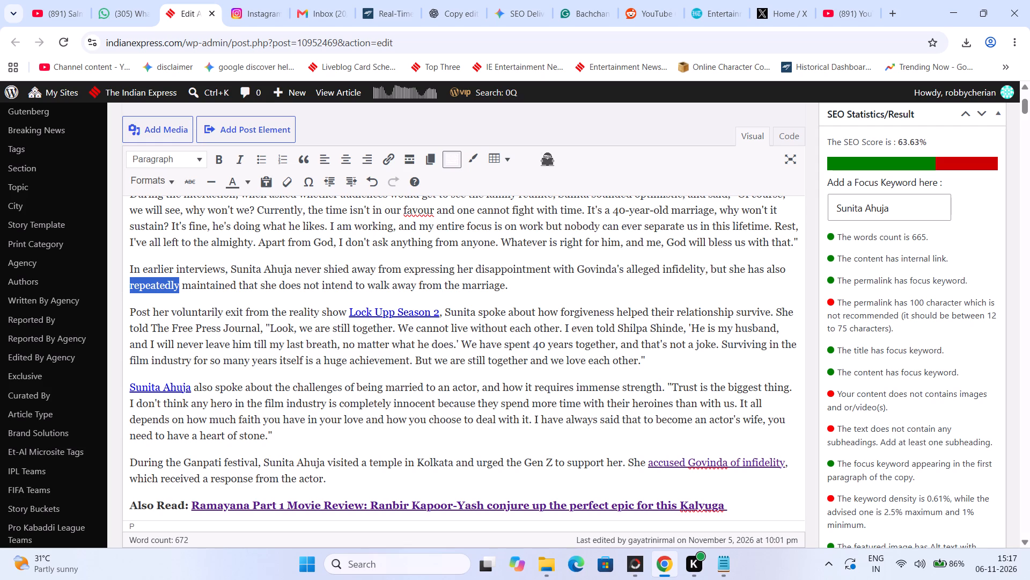
key(BackSpace)
key(BackSpace)
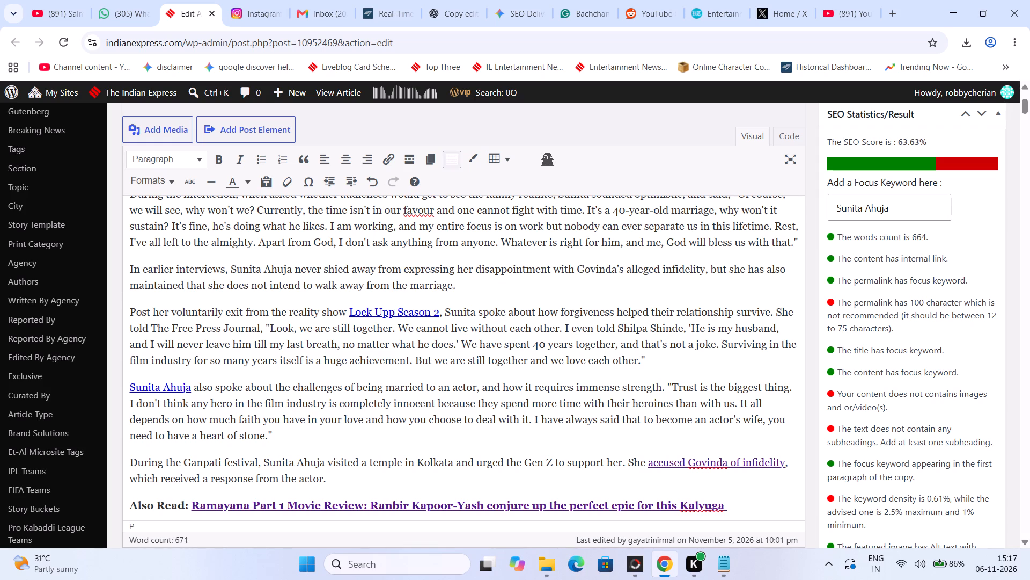
Proofread the article from the Lock Upp Season 2 exit paragraph into Sunita Ahuja's quote about the challenges of being married to an actor.
key(Down)
key(Right)
key(Right)
key(Right)
key(Right)
key(Right)
key(Right)
key(Right)
key(Right)
key(Right)
key(Right)
key(Right)
key(Right)
key(Right)
key(Right)
key(Right)
key(Right)
key(Right)
key(Right)
key(Right)
key(Right)
key(Down)
key(Down)
key(Down)
key(Down)
key(Down)
key(Right)
key(Right)
key(Right)
key(Right)
key(Right)
key(Right)
key(Right)
key(Right)
key(Right)
key(Right)
key(Right)
key(Right)
key(Right)
key(Right)
key(Right)
key(Right)
key(Right)
key(Right)
key(Right)
key(Right)
Proofread the paragraphs from Sunita's Lock Upp Season 2 exit through Govinda's ABP Live interview quotes.
scroll(198, 279, down, 1)
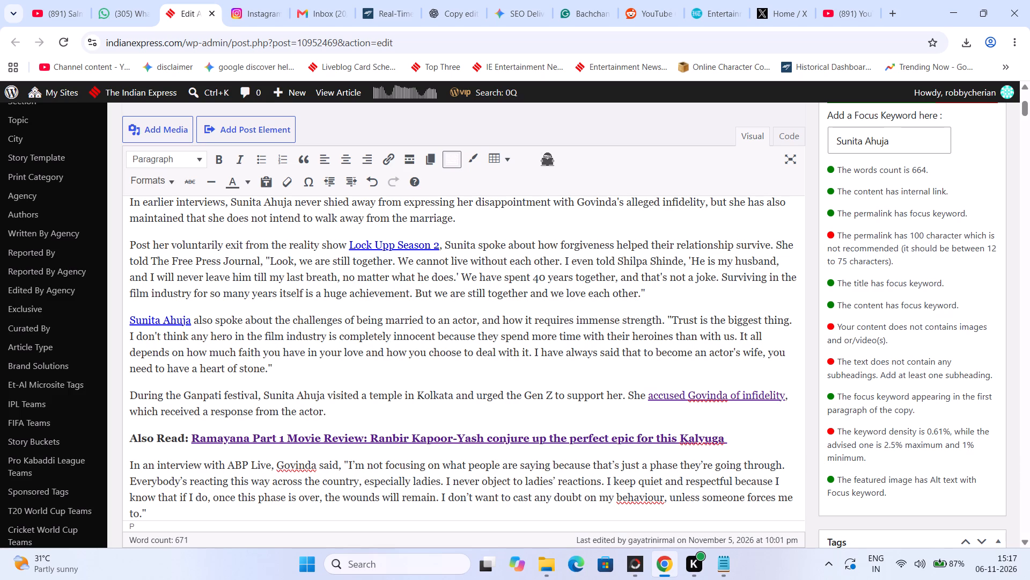
scroll(499, 344, down, 1)
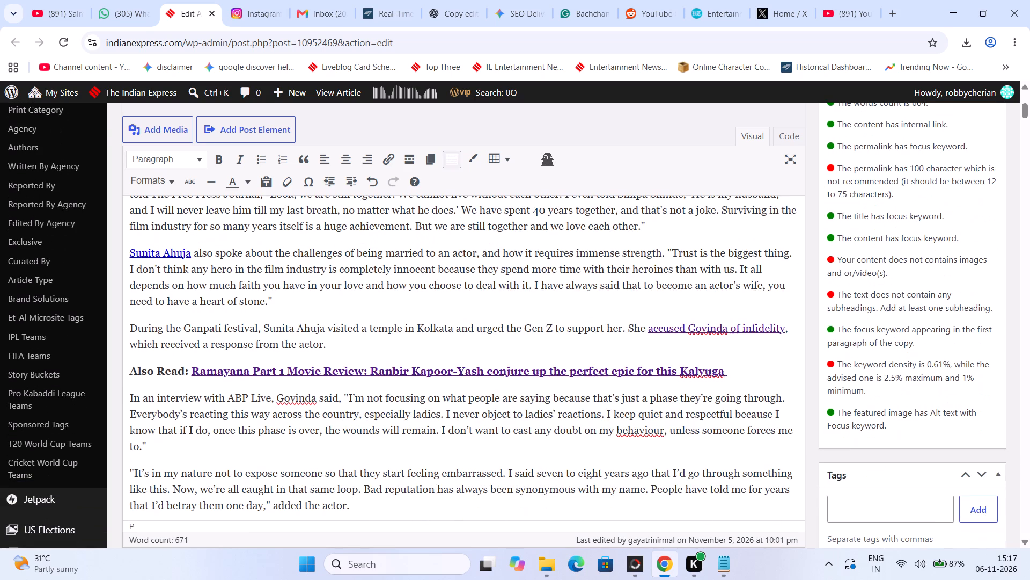
scroll(499, 344, up, 1)
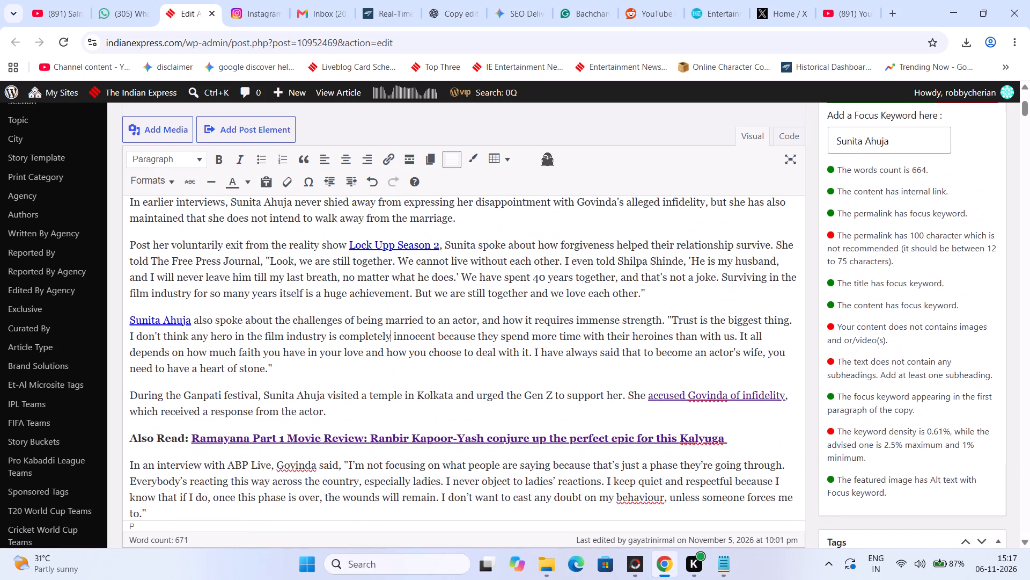
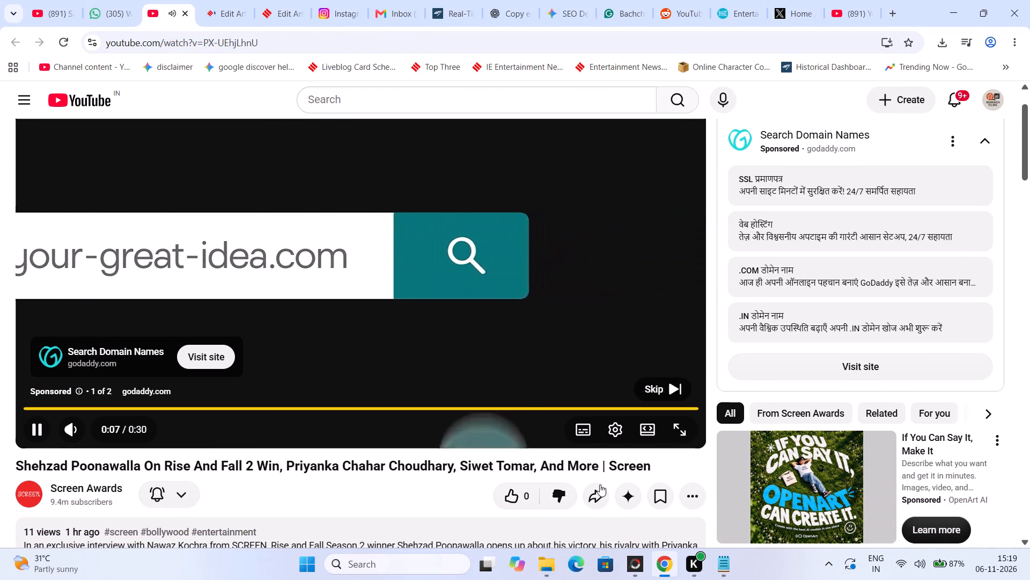
Copy the iframe embed code of the Screen Awards interview video with Shehzad Poonawalla on YouTube.
click(553, 490)
click(590, 496)
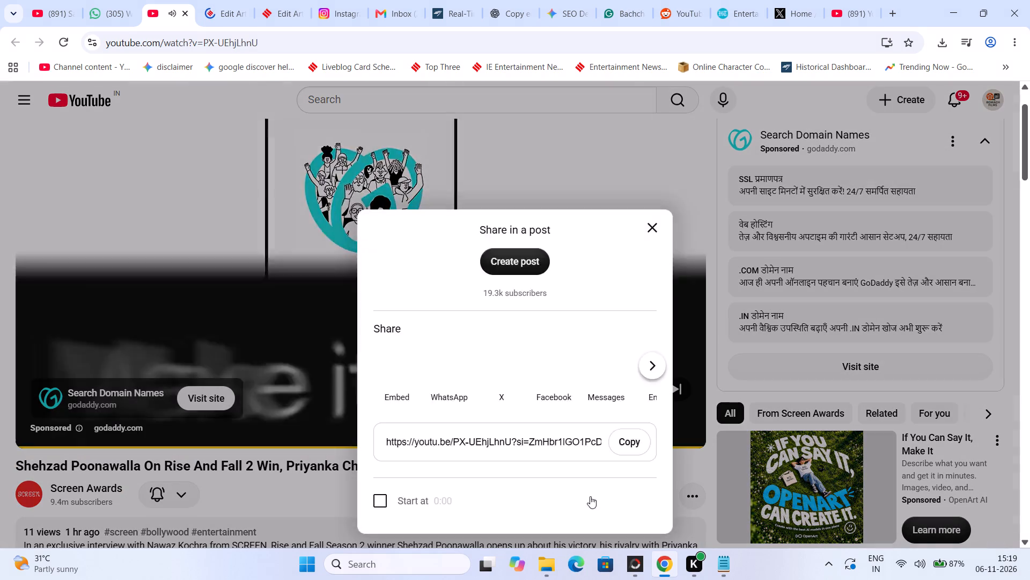
click(399, 318)
click(686, 294)
key(ctrl+c)
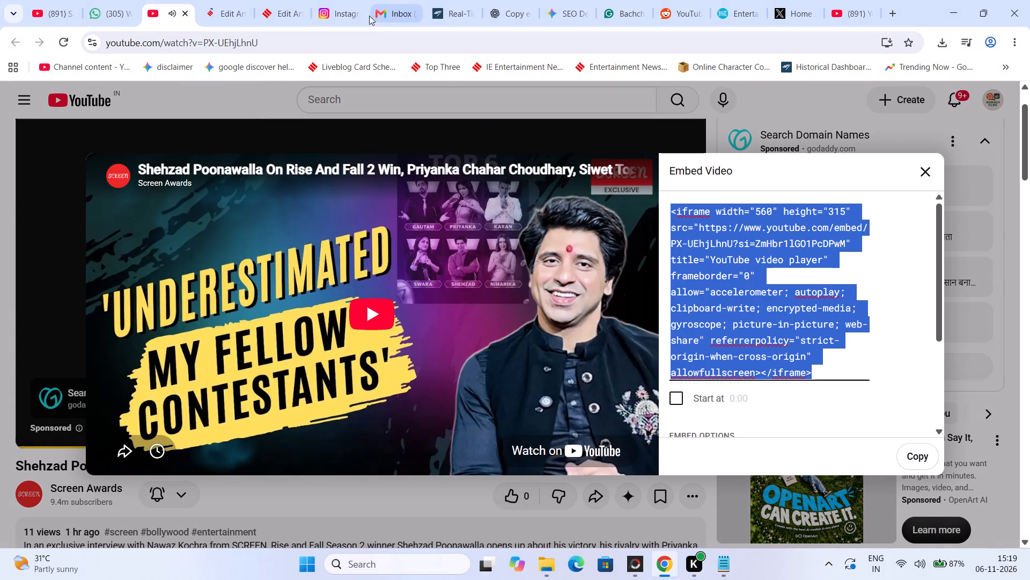
Examine the YouTube video placement below the Also Read link in the Shehzad Poonawalla article, in the editor and on the published page.
click(243, 0)
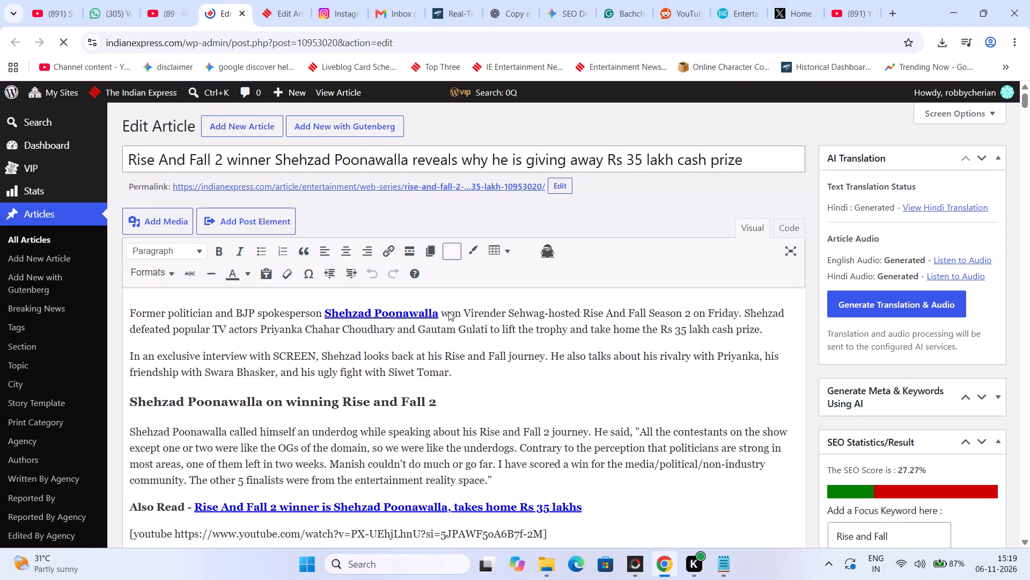
scroll(448, 311, down, 1)
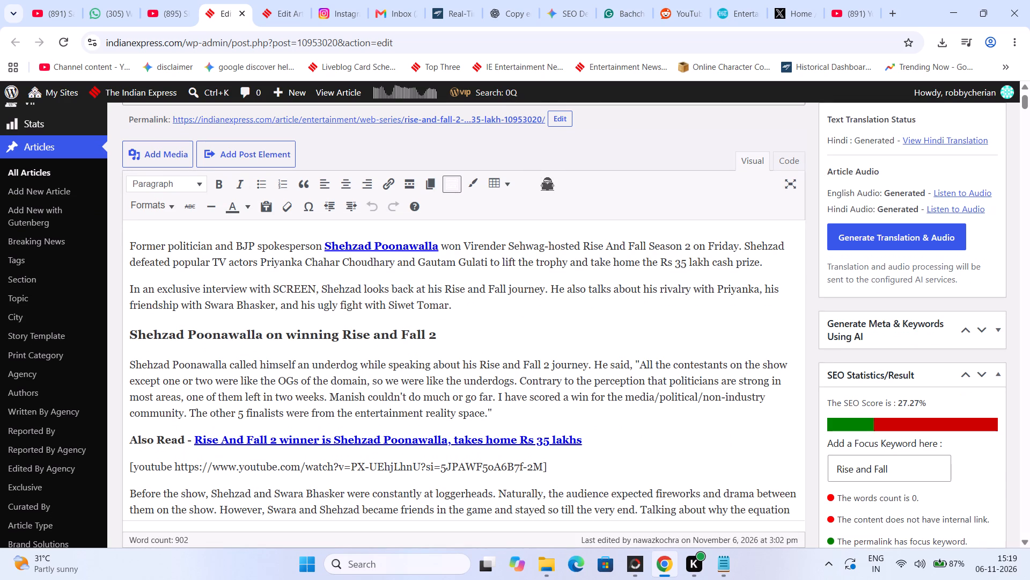
click(570, 470)
scroll(437, 329, up, 3)
click(356, 186)
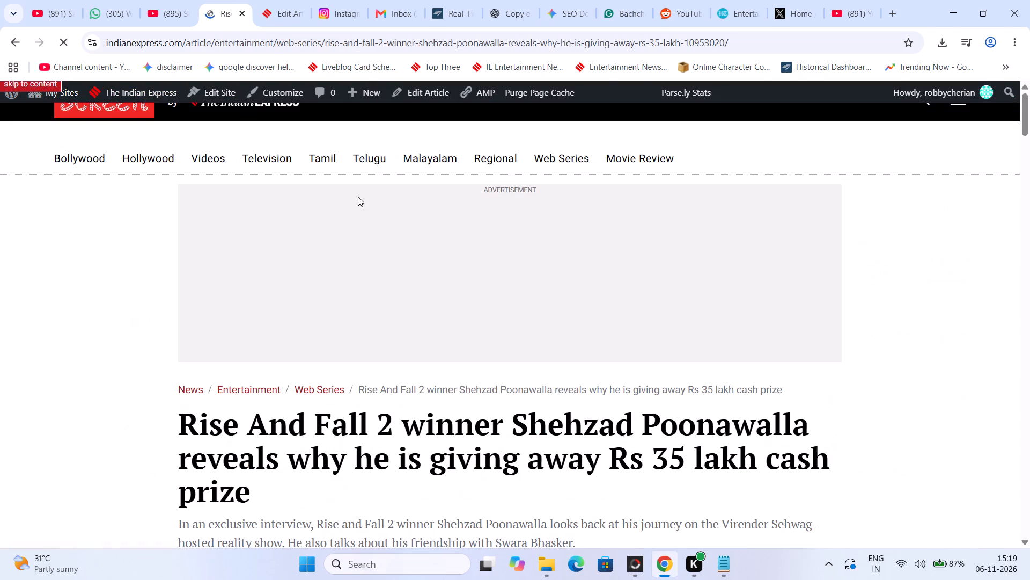
scroll(366, 248, down, 8)
scroll(497, 329, down, 13)
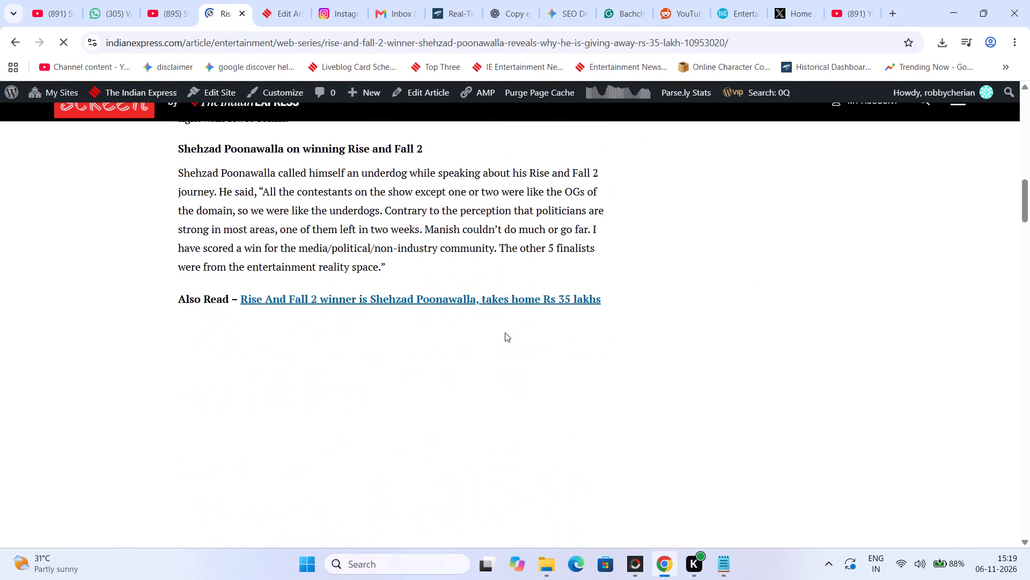
scroll(505, 332, down, 3)
scroll(505, 332, up, 3)
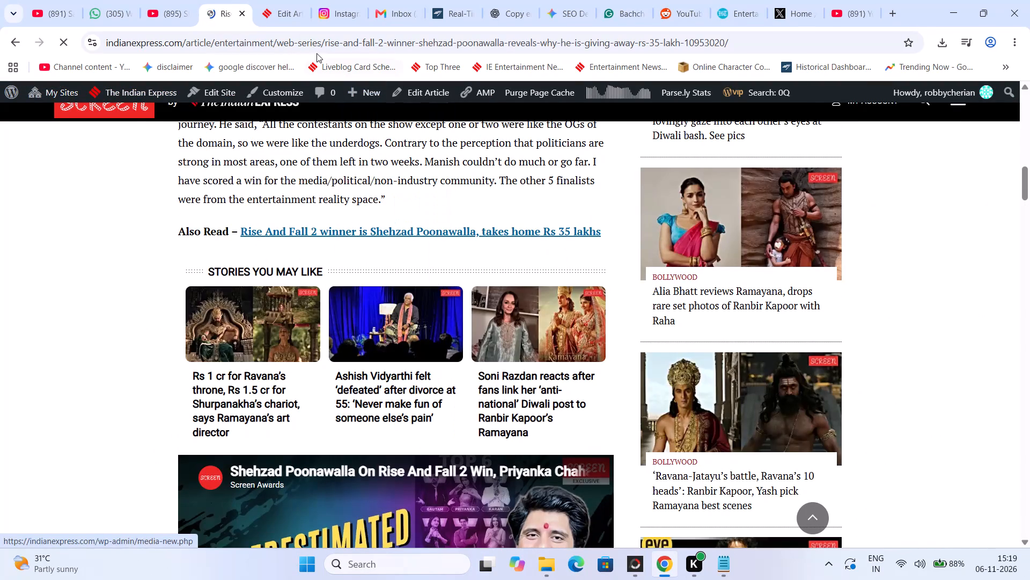
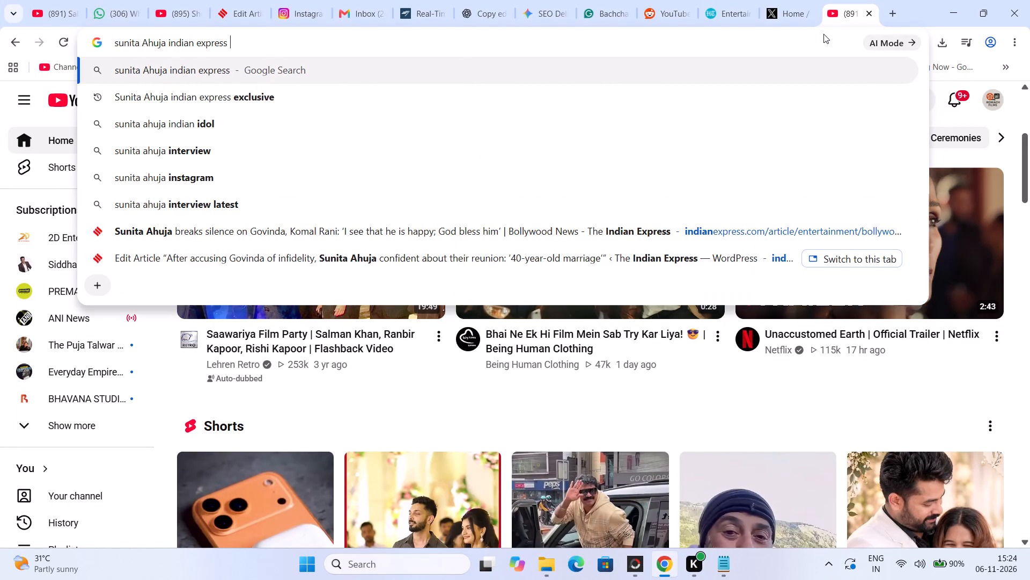
Search Google for "sunita Ahuja indian express nawaz" and open the Indian Express article on Sunita Ahuja being told to stay 'quiet'.
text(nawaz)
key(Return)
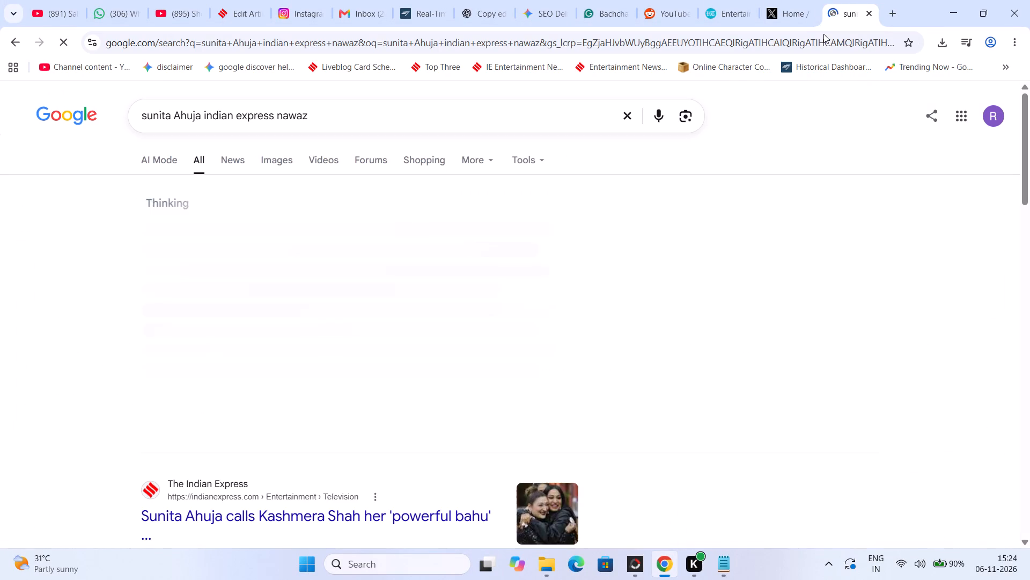
scroll(752, 271, down, 3)
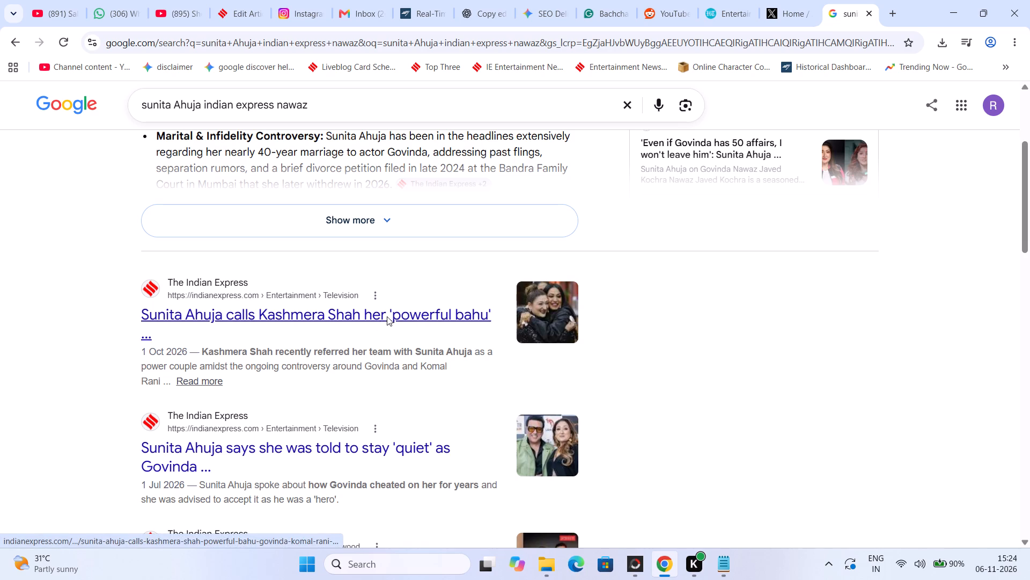
click(352, 444)
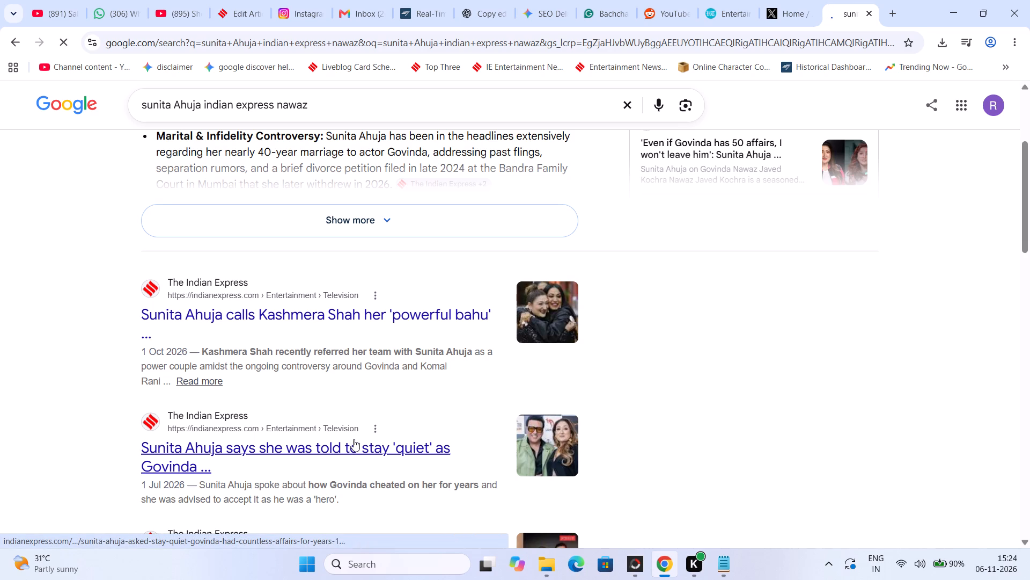
Read through the opening of the Indian Express article about Sunita Ahuja being told to stay 'quiet' over Govinda's flings.
scroll(355, 437, down, 4)
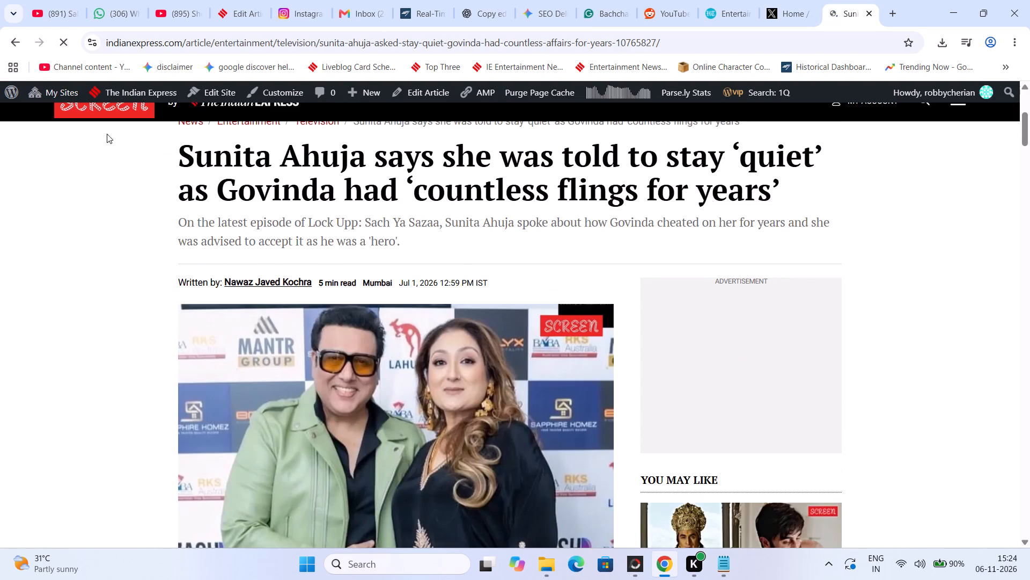
scroll(313, 352, down, 5)
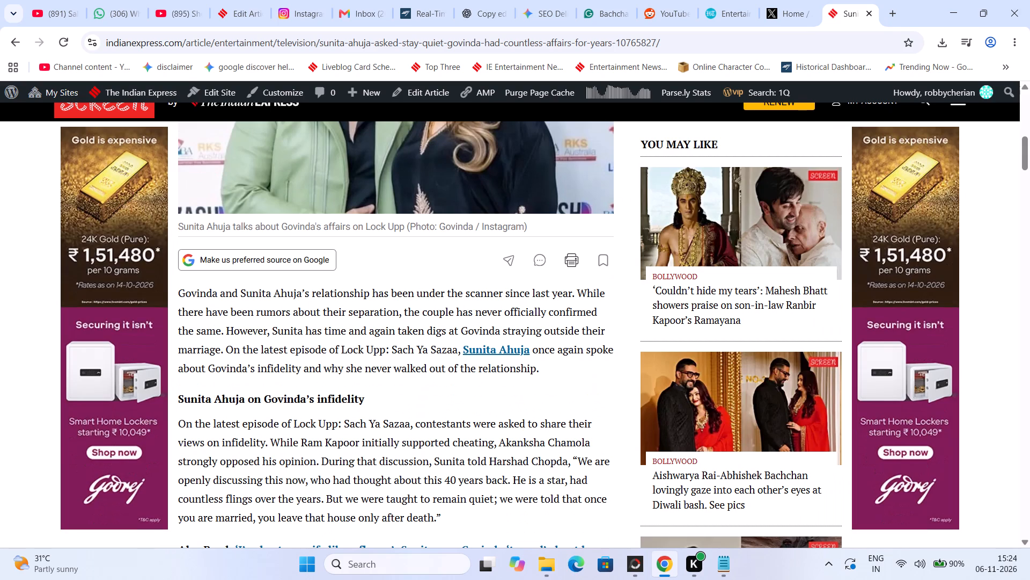
Read the rest of the published article, through Sunita's replies to Shreya Kalra about infidelity, and return to the Sunita Ahuja draft in the editor.
scroll(323, 351, down, 2)
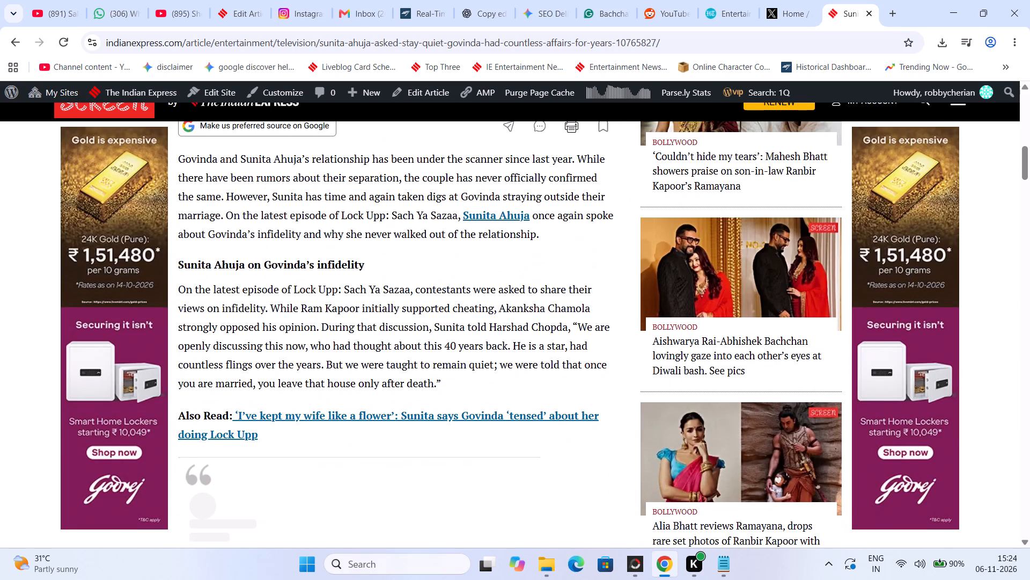
scroll(326, 351, down, 8)
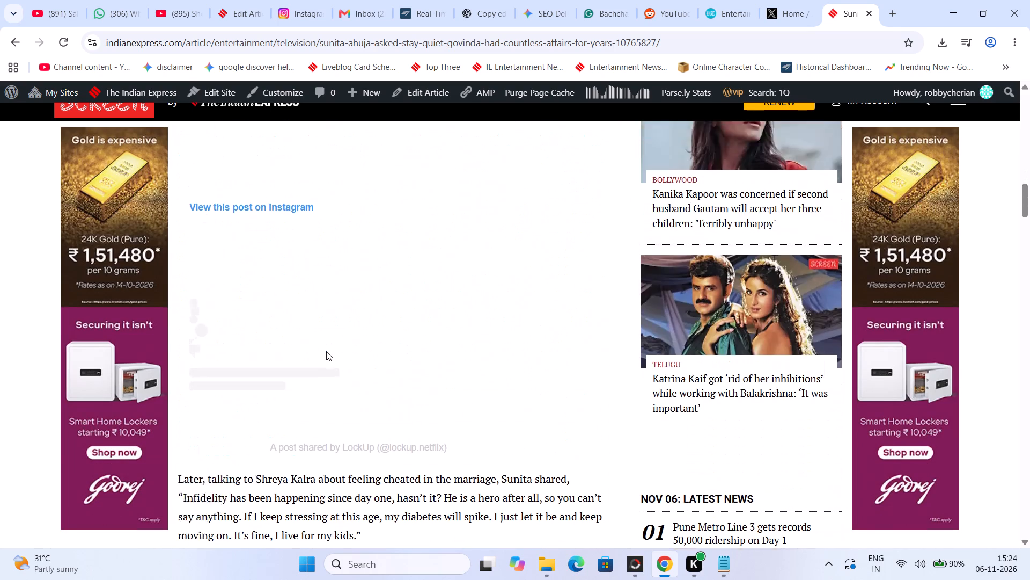
scroll(327, 350, down, 4)
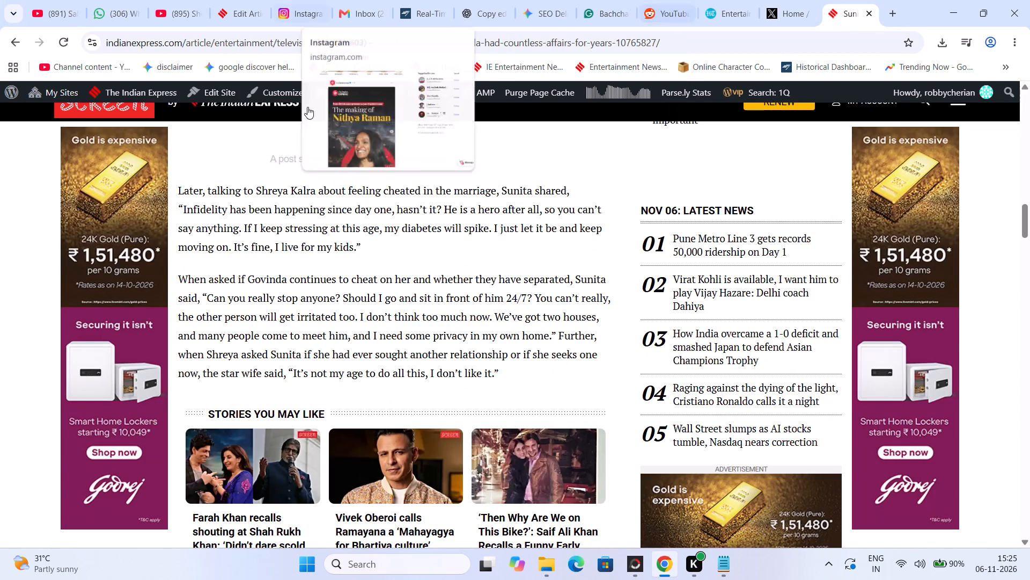
click(245, 0)
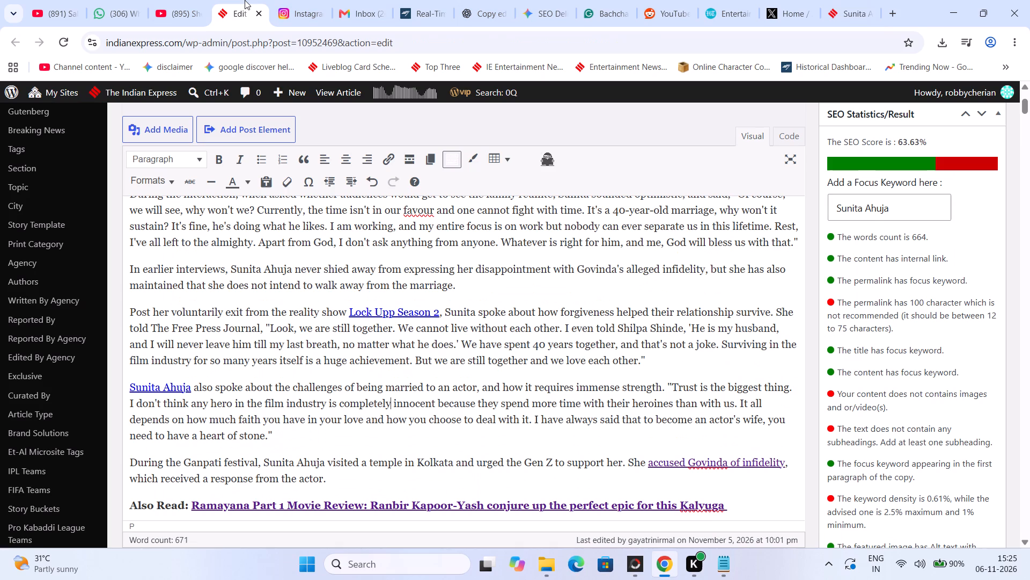
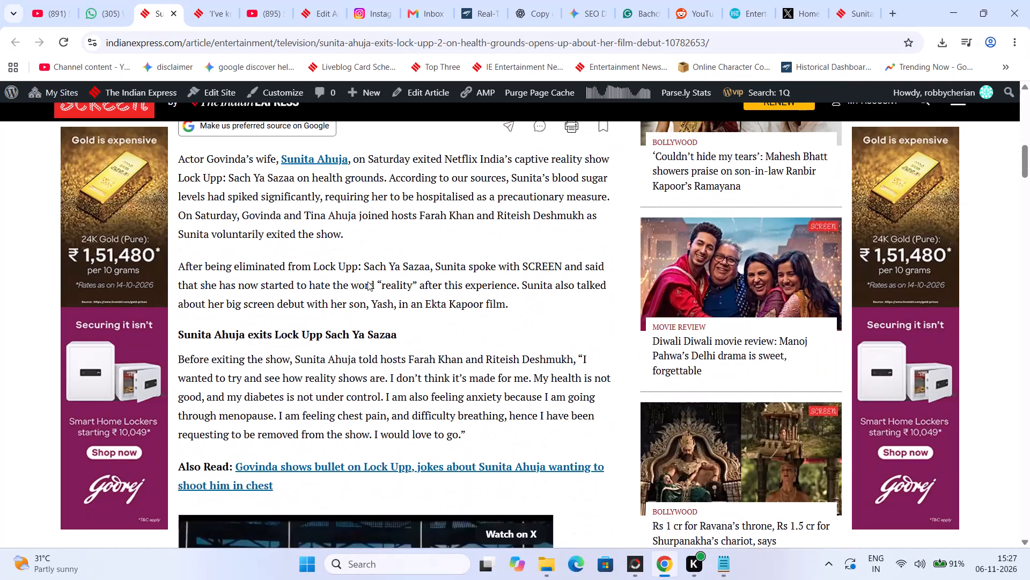
Read the published article on Sunita Ahuja's Lock Upp exit, from the health-grounds opening to the section on her relationship with Govinda.
scroll(367, 281, down, 10)
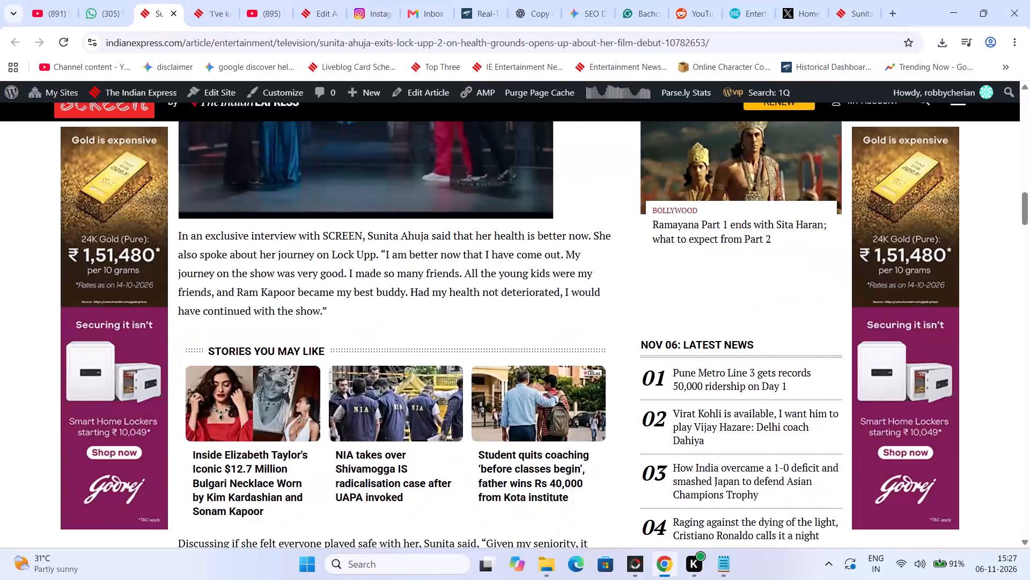
scroll(368, 281, down, 4)
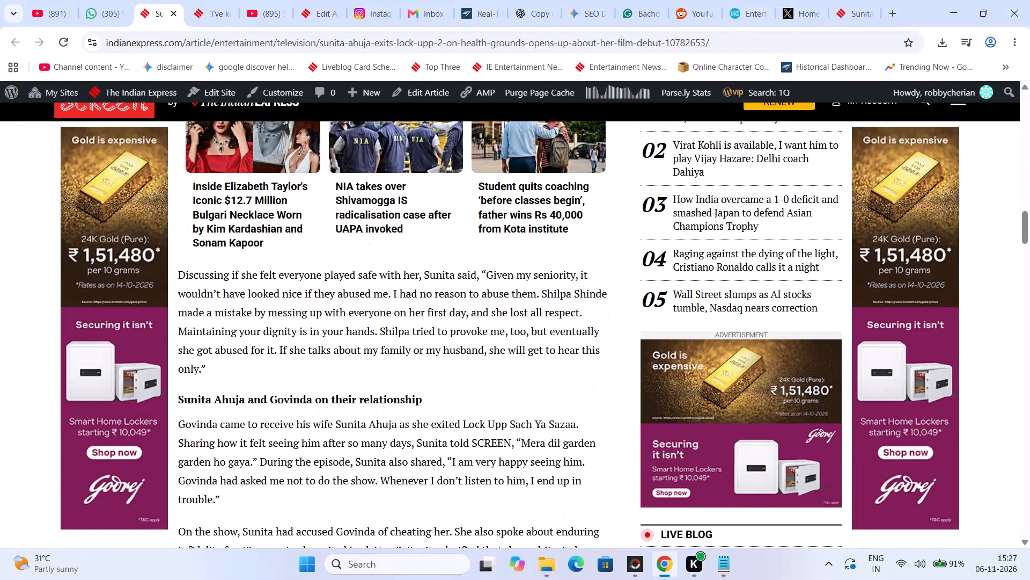
Read the rest of the article on Sunita Ahuja's Lock Upp 2 exit, including her relationship with Govinda and big-screen debut.
scroll(368, 281, down, 3)
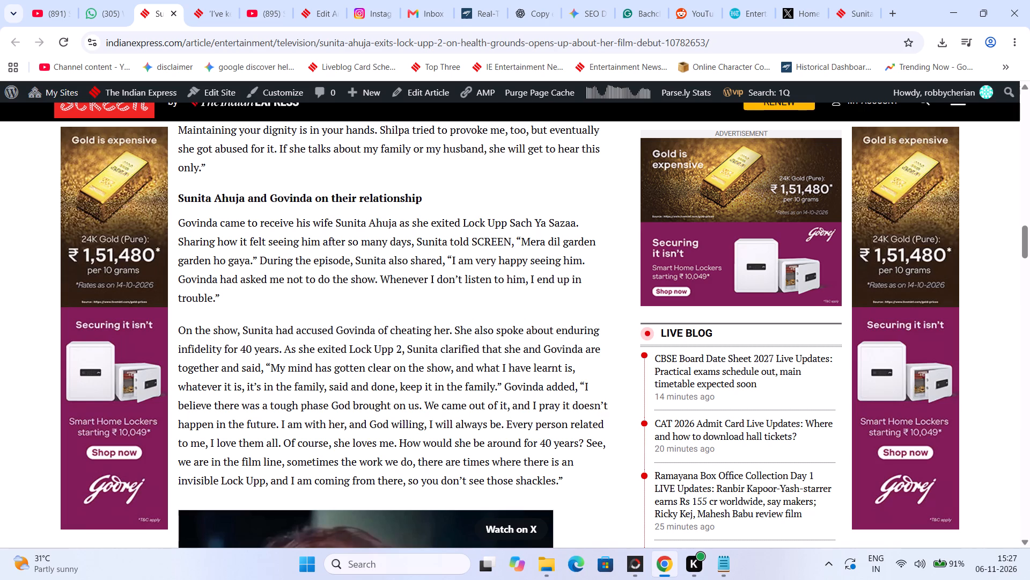
scroll(368, 281, down, 14)
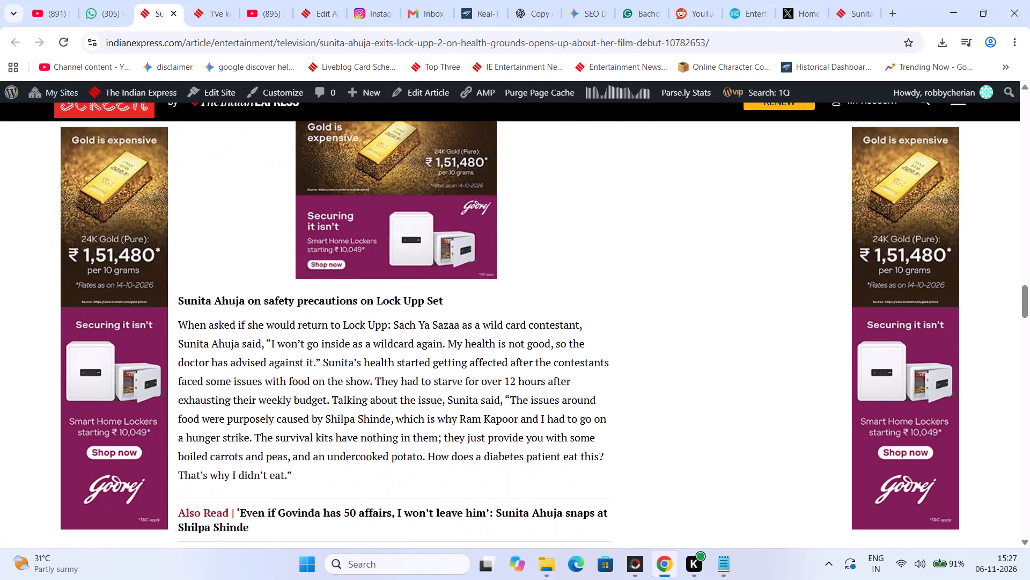
scroll(368, 281, down, 6)
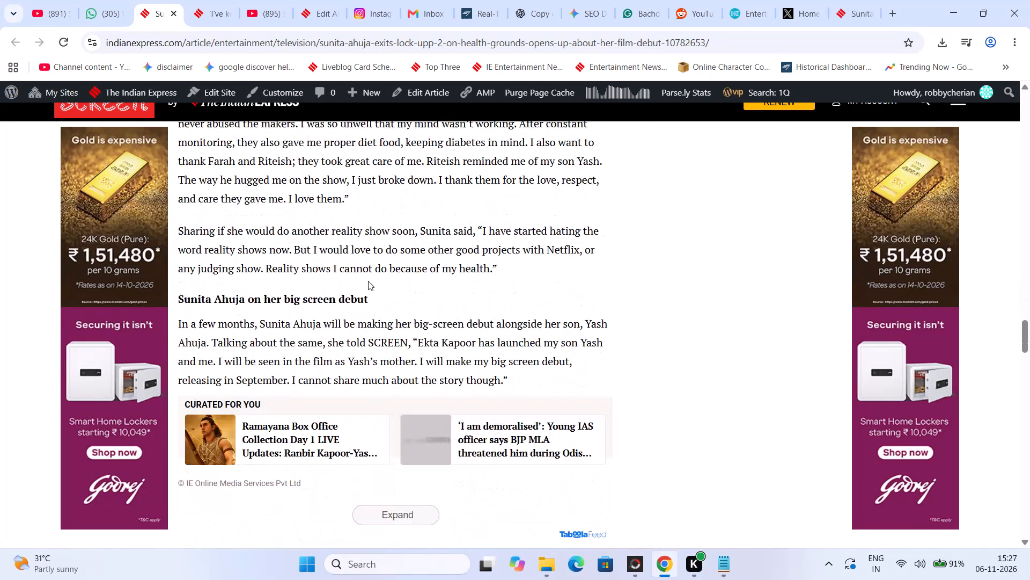
Read through the 'I've kept my wife like a flower' article for Govinda's reaction, divorce rumours and Sunita's earlier quotes about her marriage.
click(180, 0)
click(205, 0)
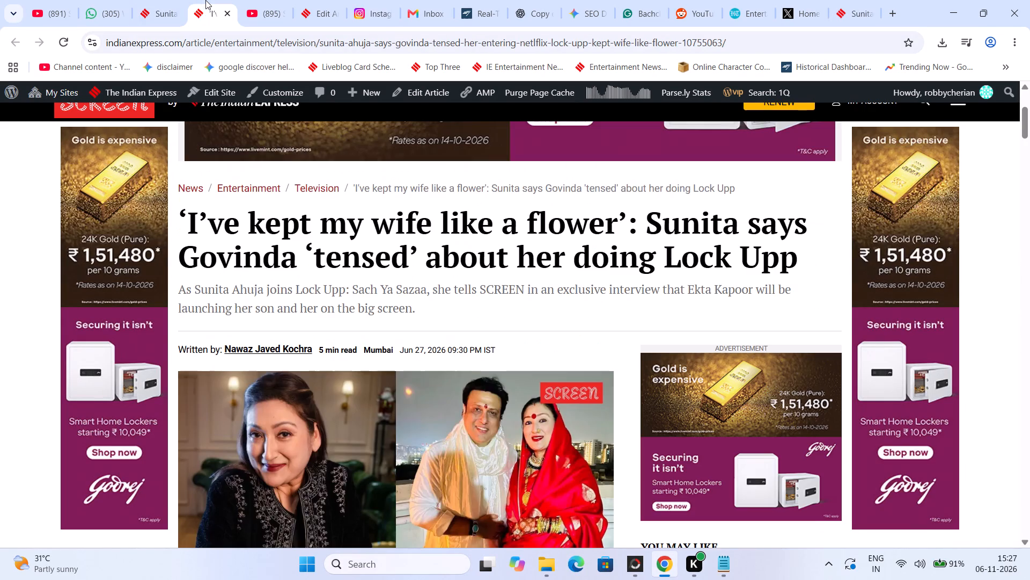
scroll(442, 394, down, 9)
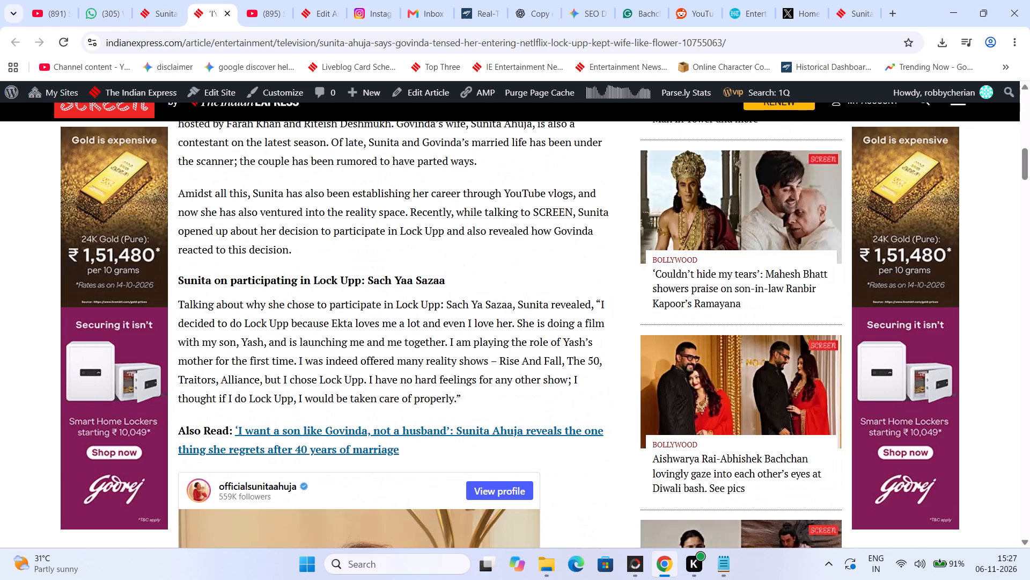
scroll(443, 396, down, 16)
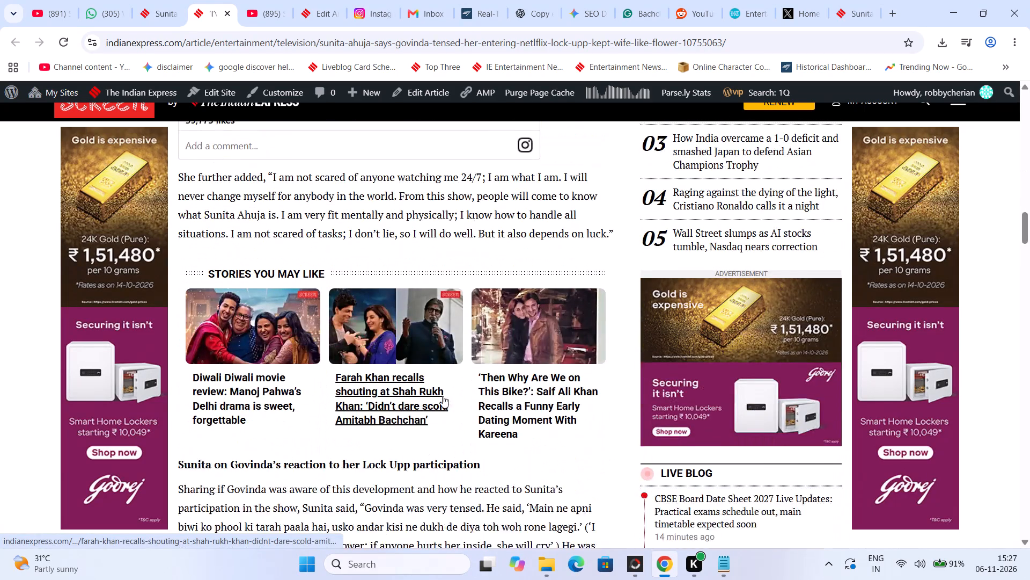
scroll(443, 396, down, 8)
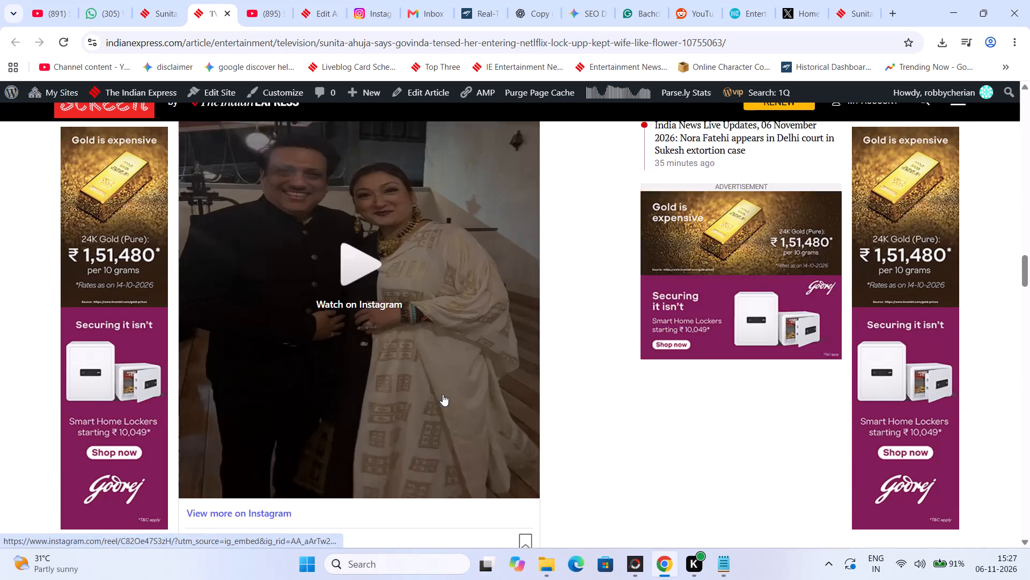
scroll(443, 394, down, 4)
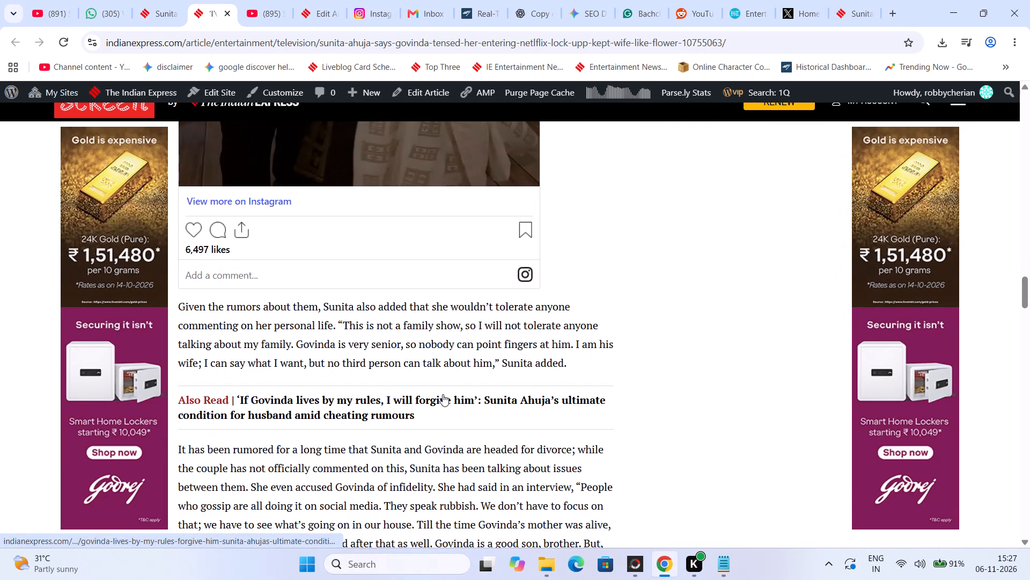
scroll(443, 394, down, 1)
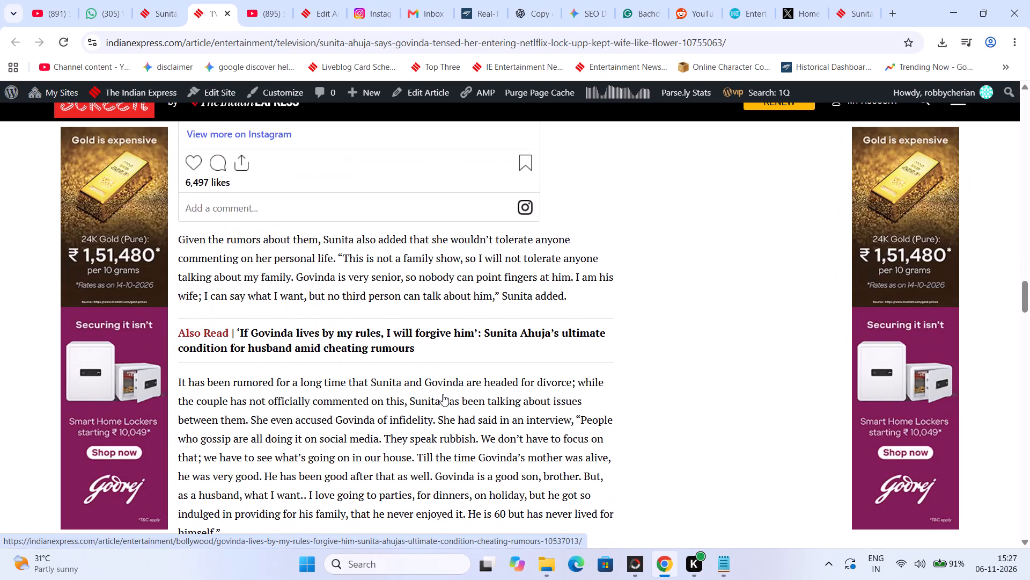
scroll(443, 394, down, 1)
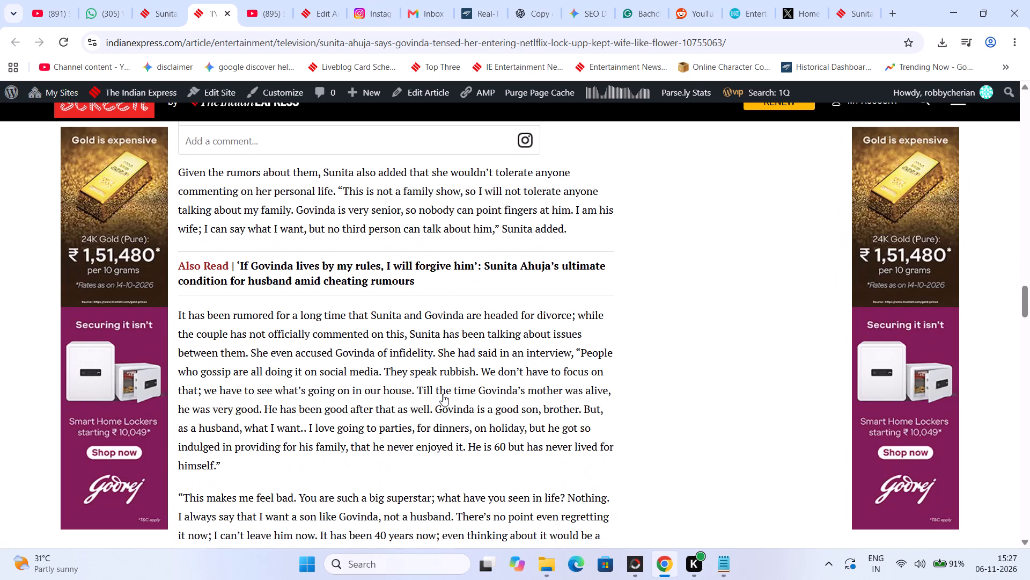
scroll(443, 394, down, 2)
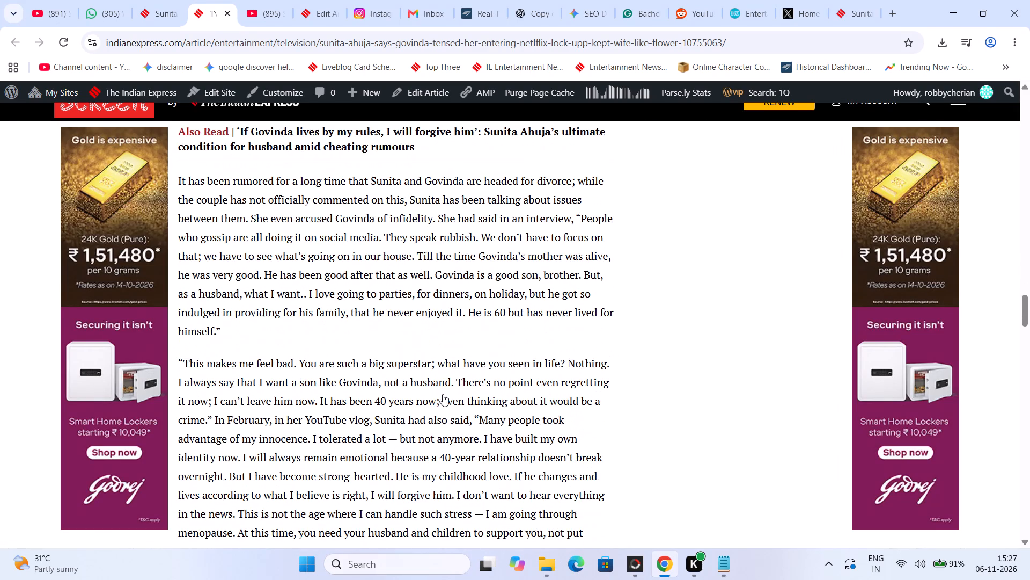
scroll(443, 394, down, 2)
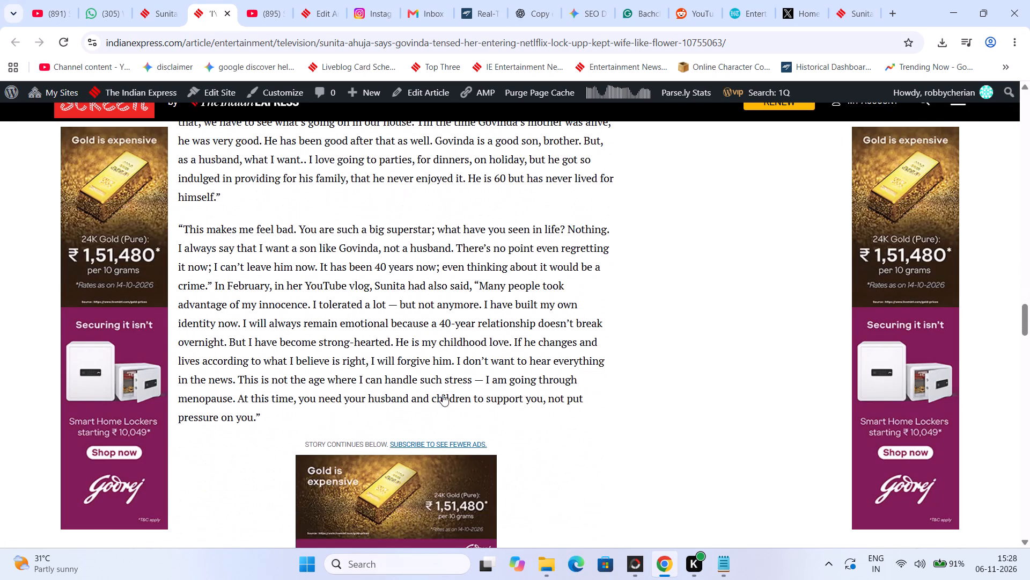
click(298, 0)
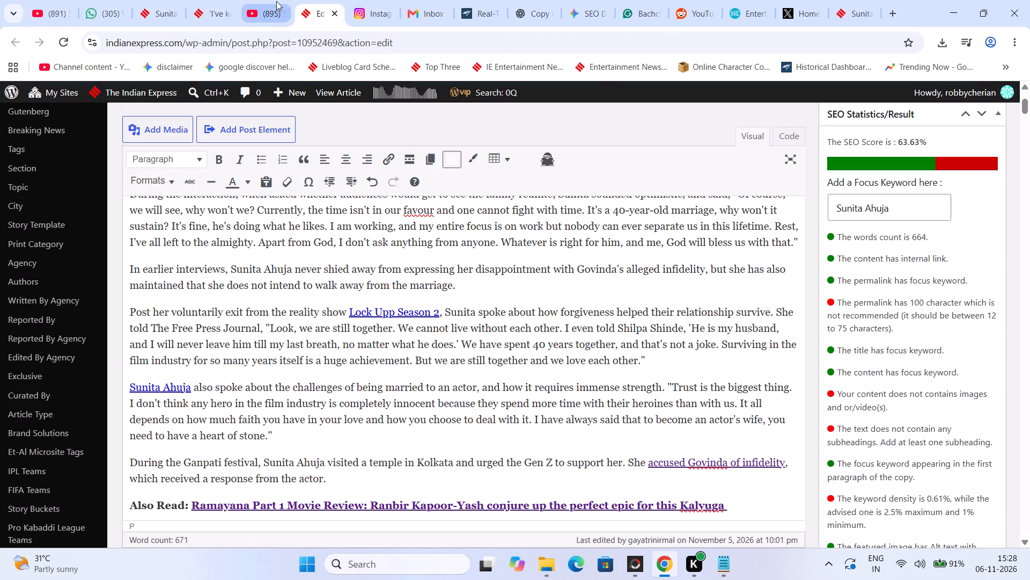
click(253, 1)
click(225, 1)
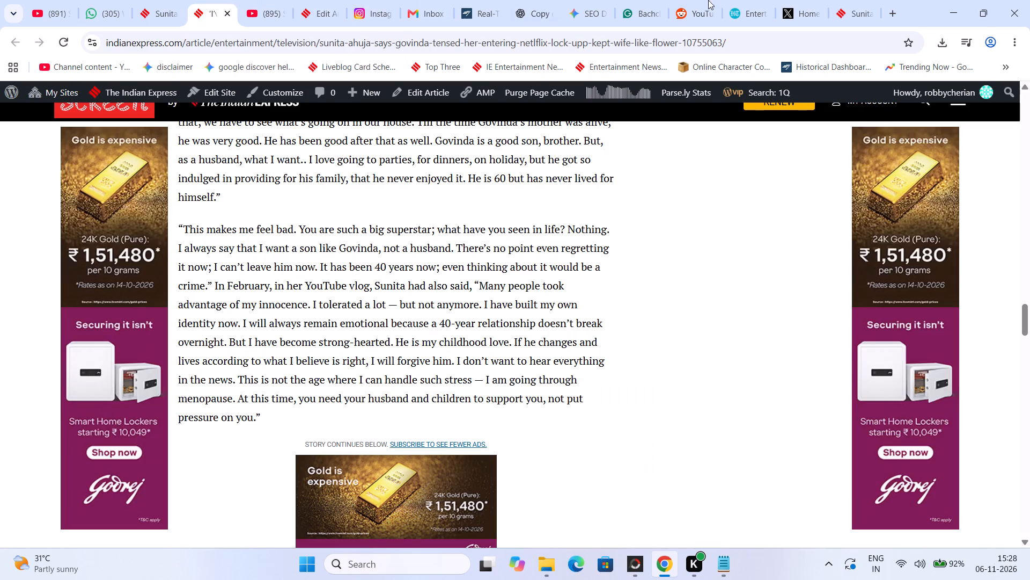
click(866, 0)
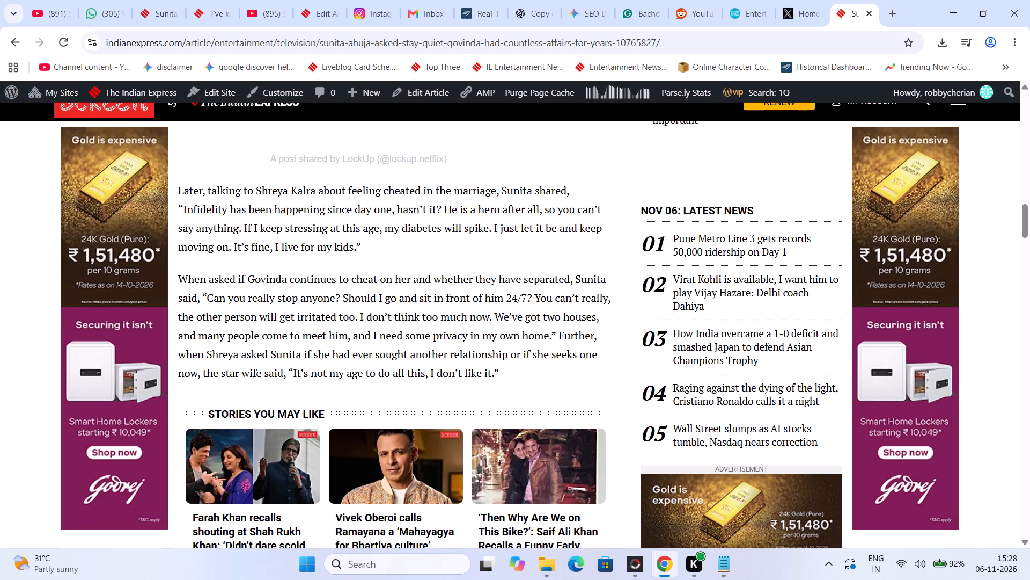
In the article draft, delete the last two paragraphs, from "In an earlier interview with The Times of India" through the closing "For now" paragraph.
click(311, 0)
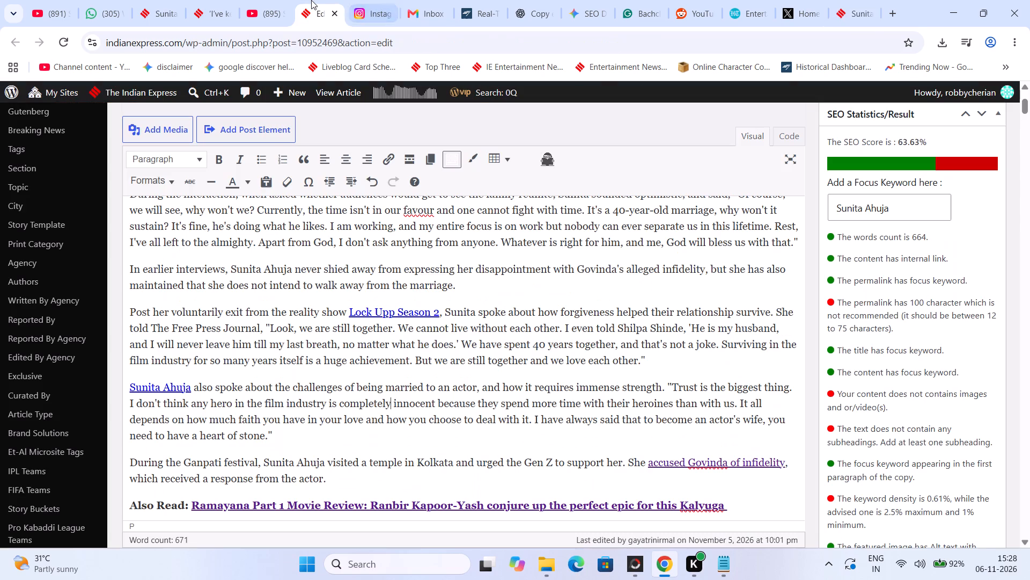
triple_click(377, 368)
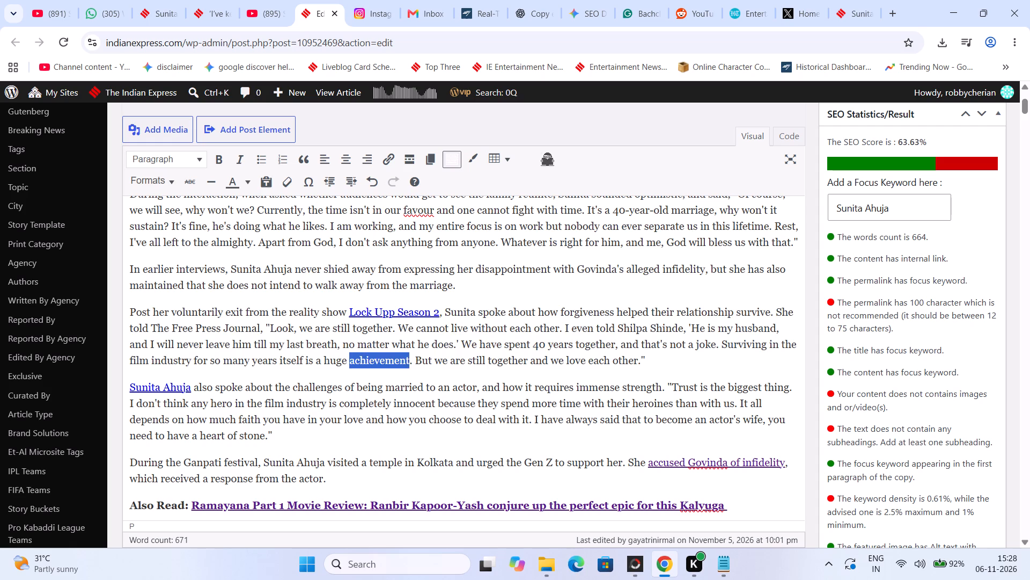
triple_click(381, 389)
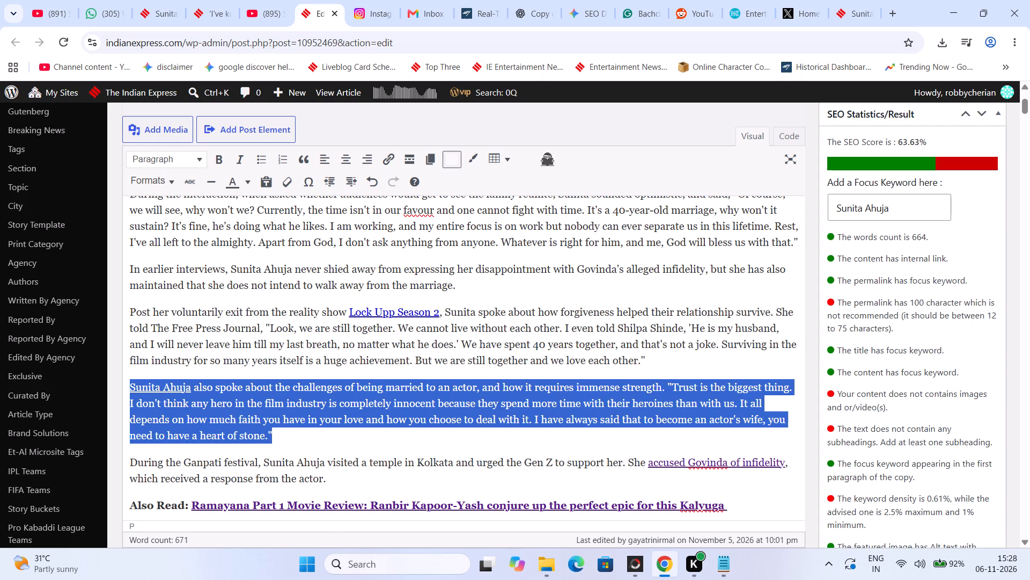
scroll(381, 389, down, 4)
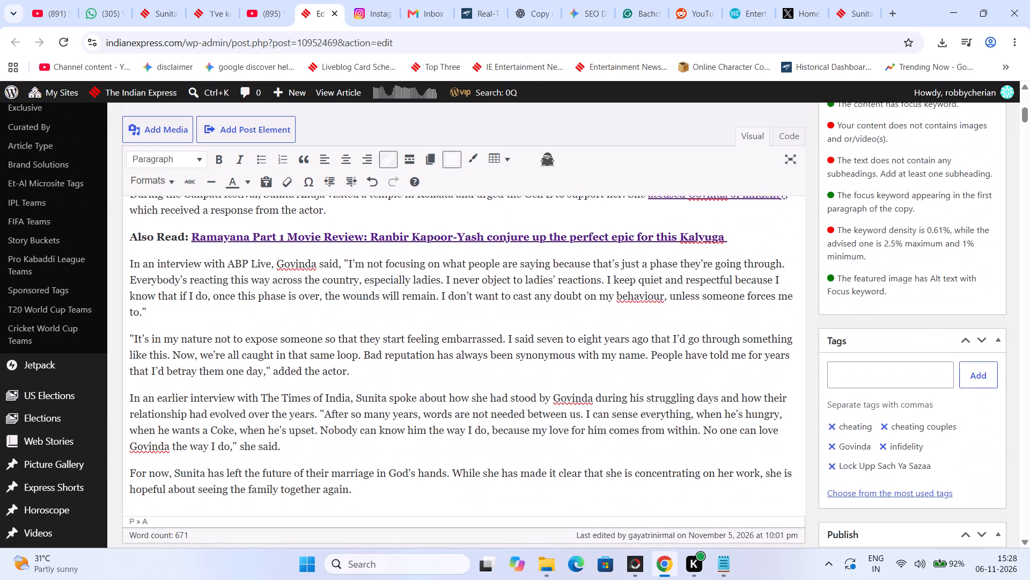
triple_click(437, 425)
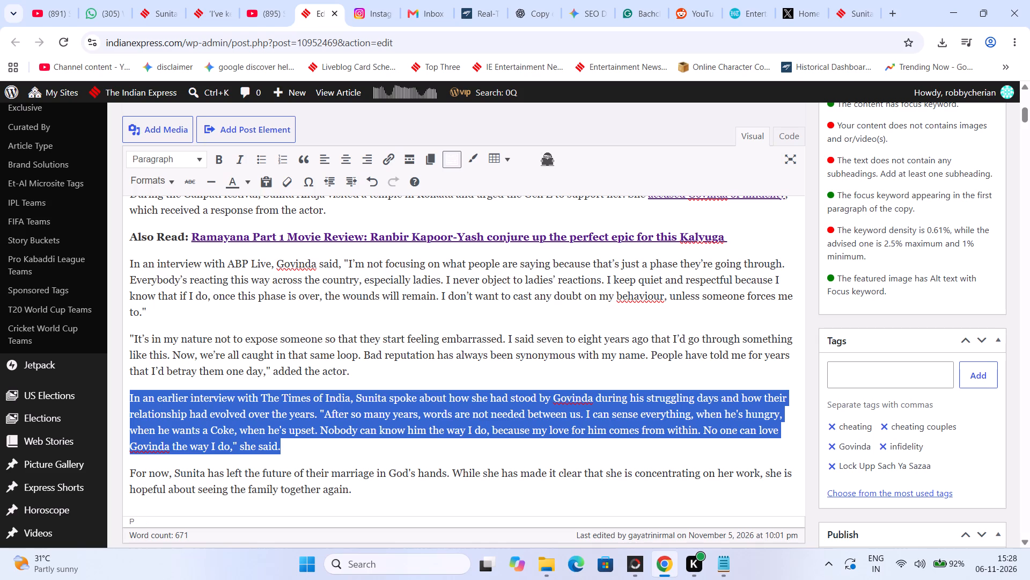
drag(482, 496, 139, 402)
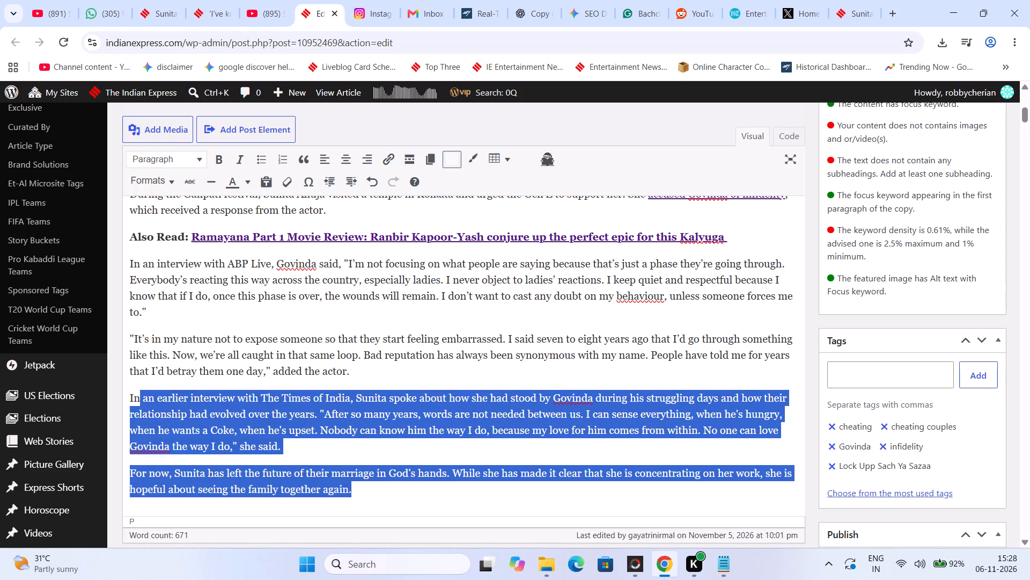
drag(139, 402, 129, 400)
key(BackSpace)
key(BackSpace)
Add the spelling "favour" in the draft's second paragraph to the browser dictionary.
scroll(217, 381, up, 5)
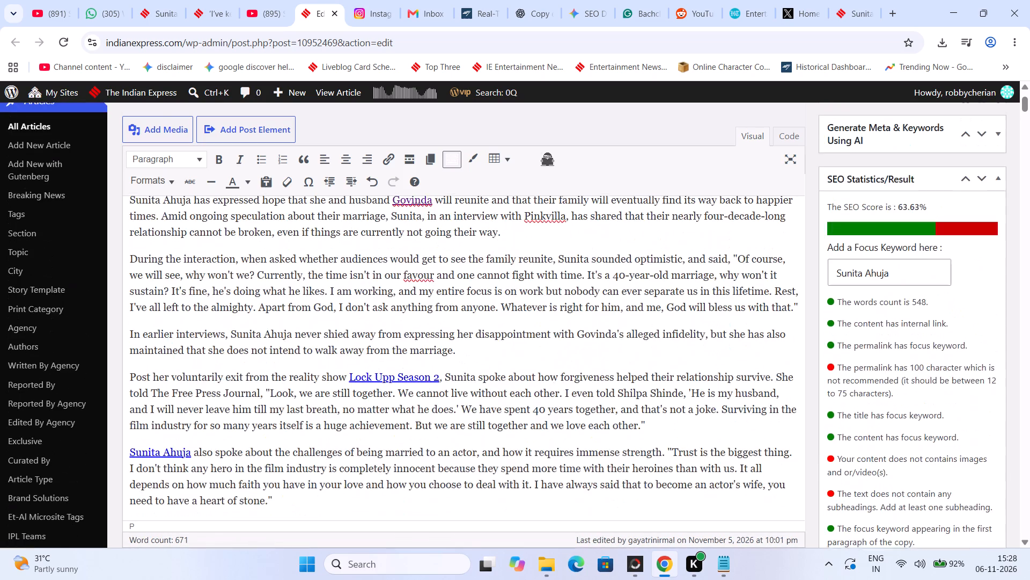
scroll(222, 376, up, 2)
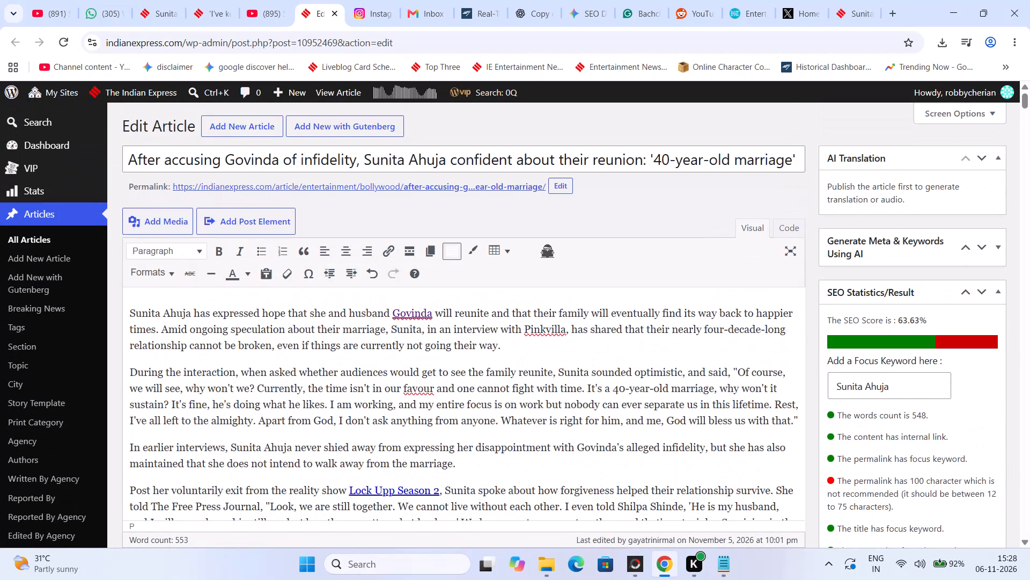
right_click(411, 382)
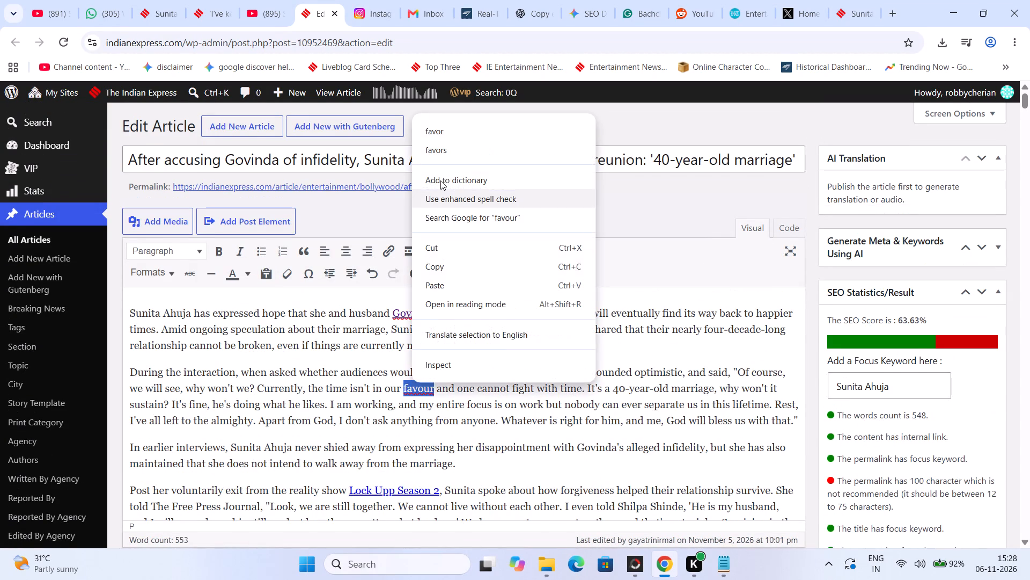
click(440, 179)
Remove "In earlier interviews," from the third paragraph and insert "has" so it begins "Sunita Ahuja has never shied away".
scroll(348, 338, down, 2)
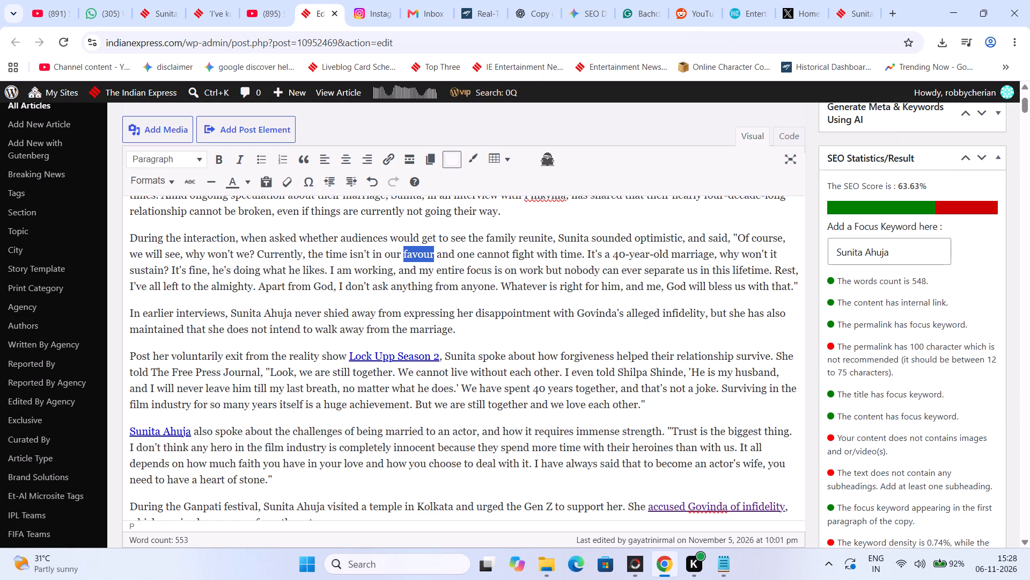
drag(231, 311, 127, 308)
key(BackSpace)
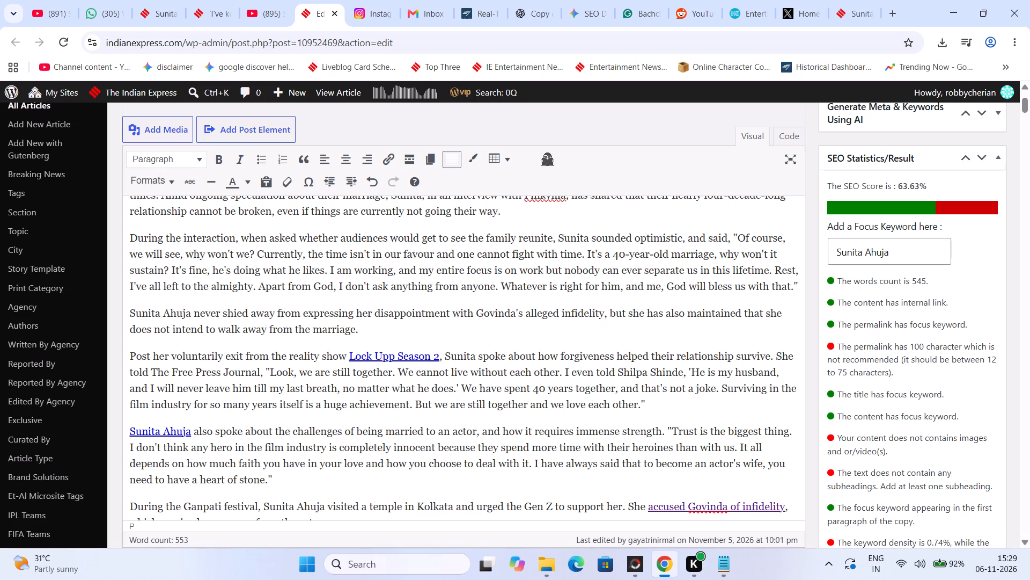
click(194, 312)
text(has)
key(space)
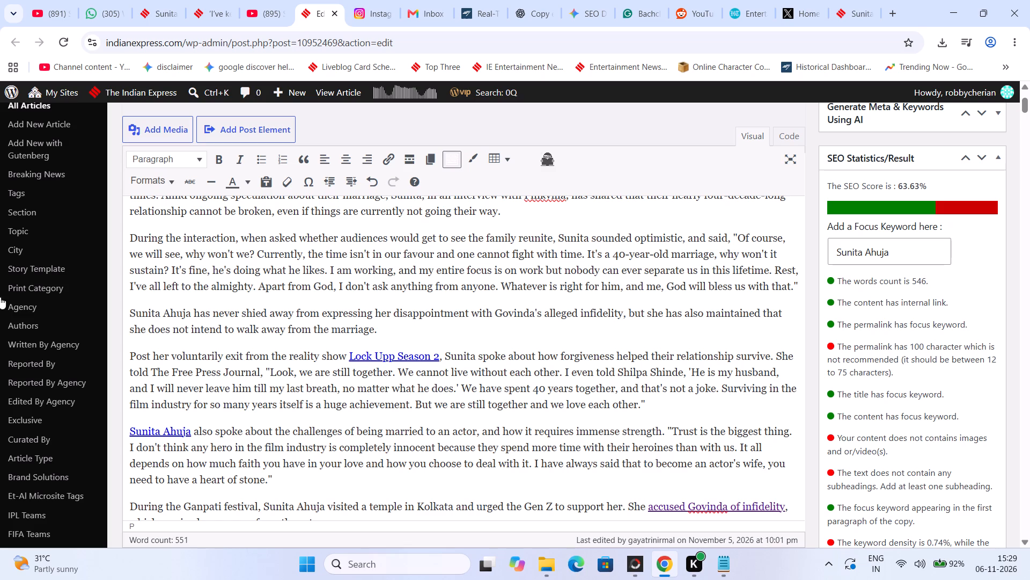
In the article about Sunita staying 'quiet', select her infidelity quote to Shreya Kalra and the following "When asked if Govinda continues to cheat" paragraph.
click(830, 0)
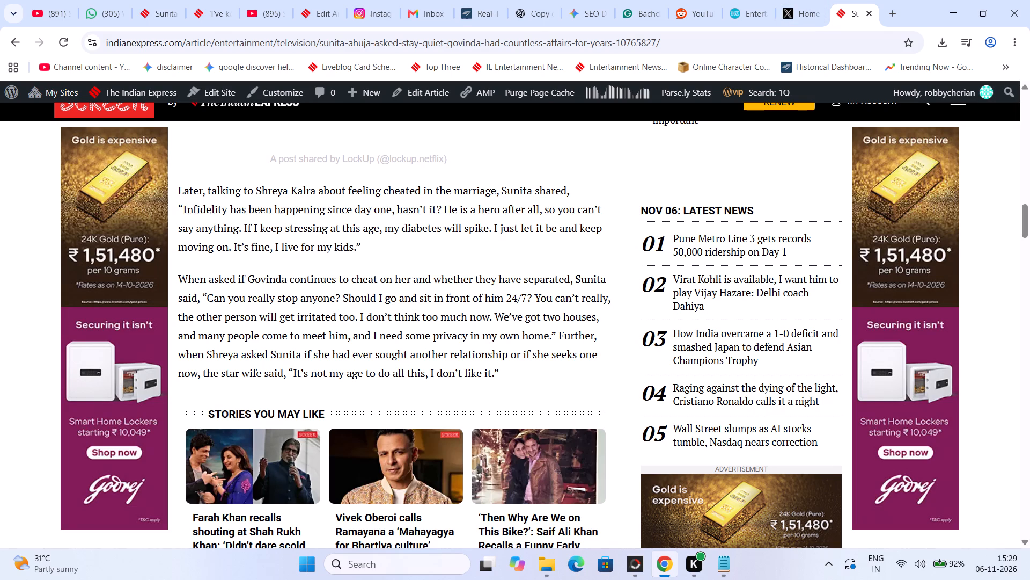
scroll(304, 238, down, 1)
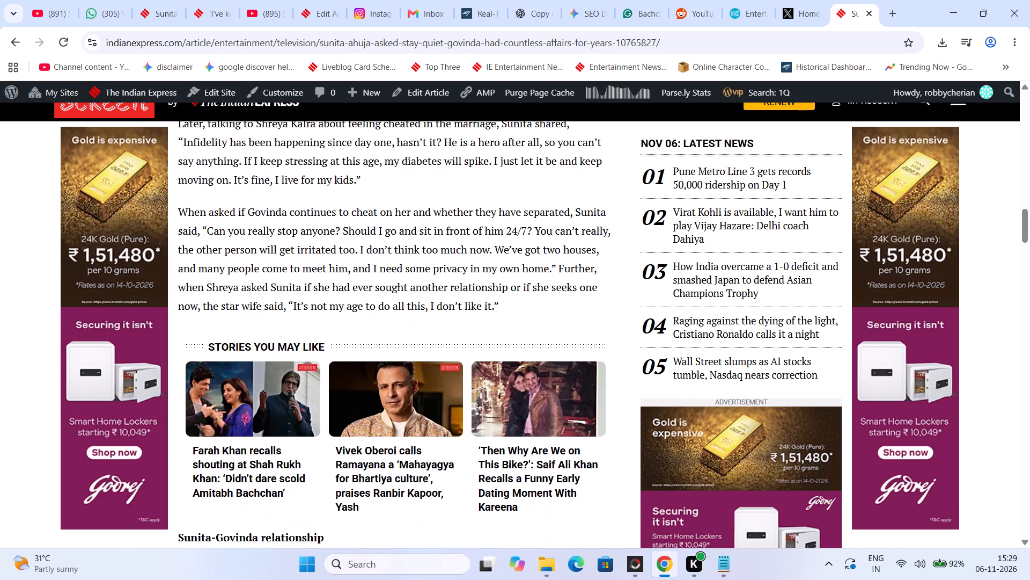
scroll(305, 234, up, 1)
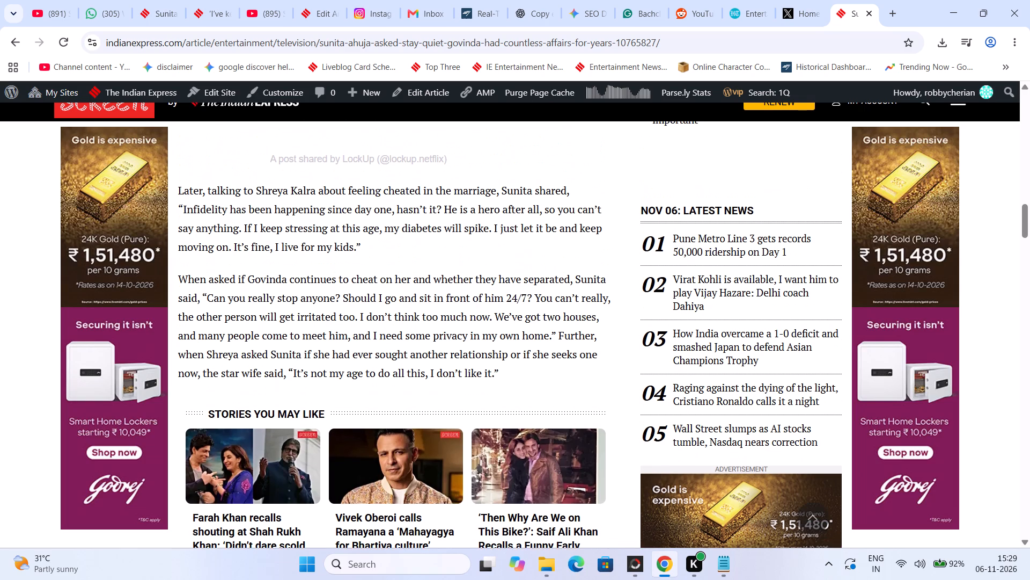
drag(570, 371, 444, 292)
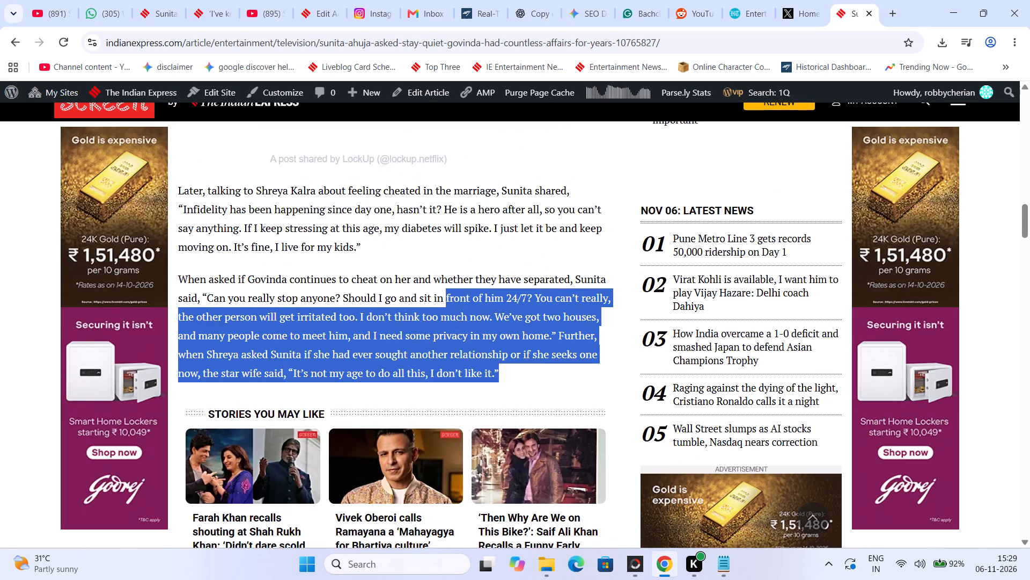
drag(444, 292, 374, 255)
scroll(374, 255, down, 2)
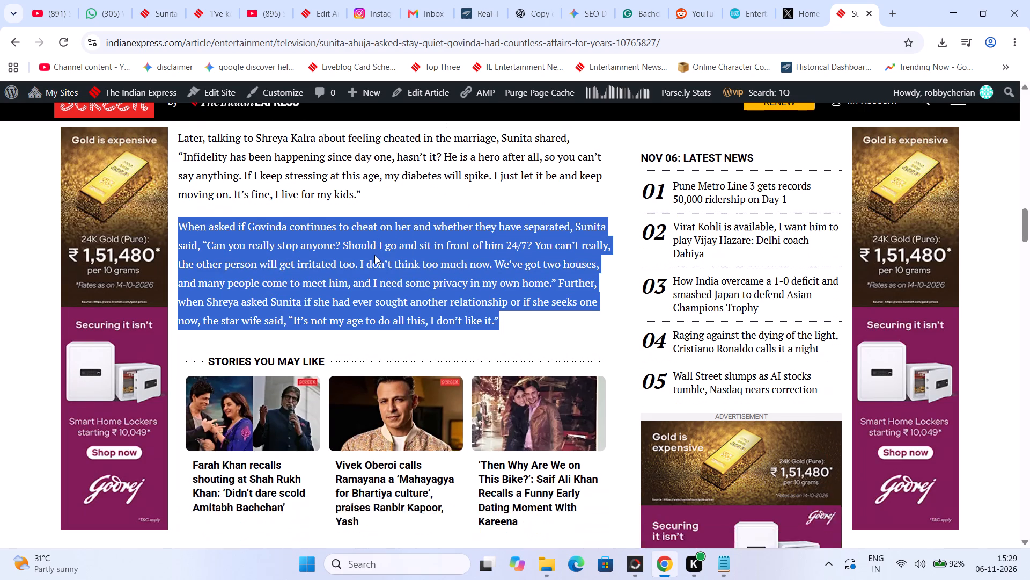
drag(374, 255, 218, 204)
scroll(374, 255, up, 2)
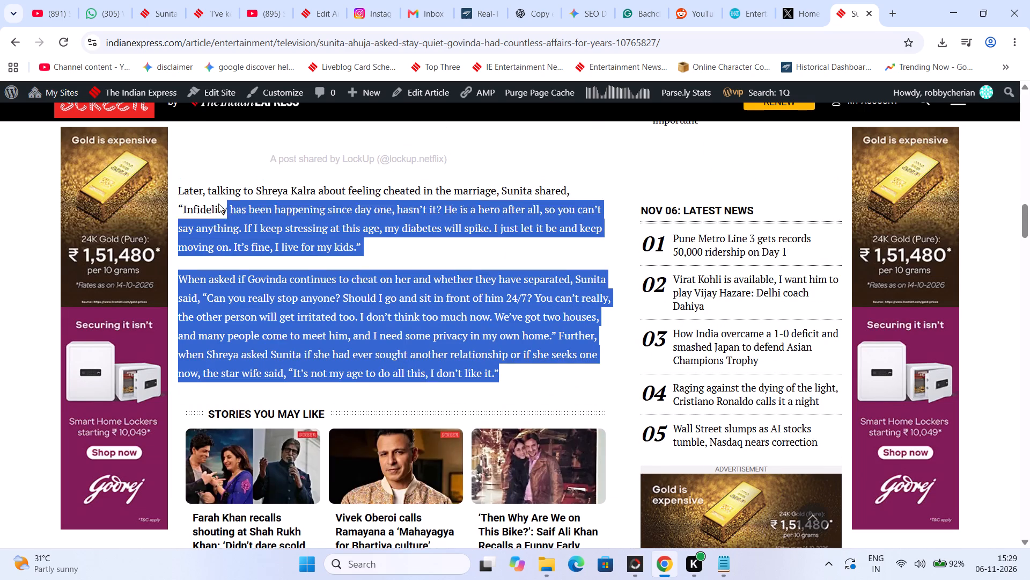
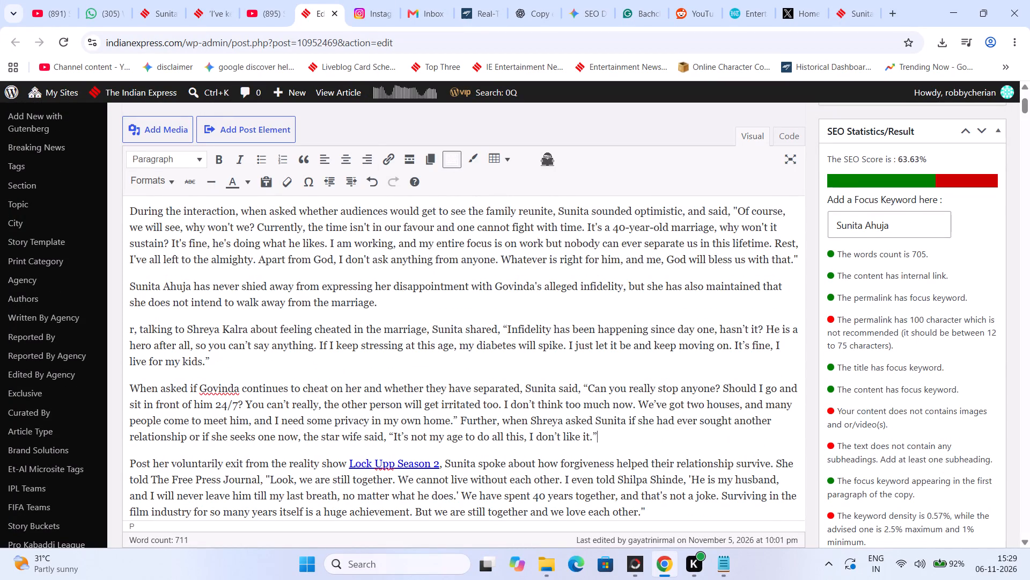
drag(142, 325, 122, 324)
key(t)
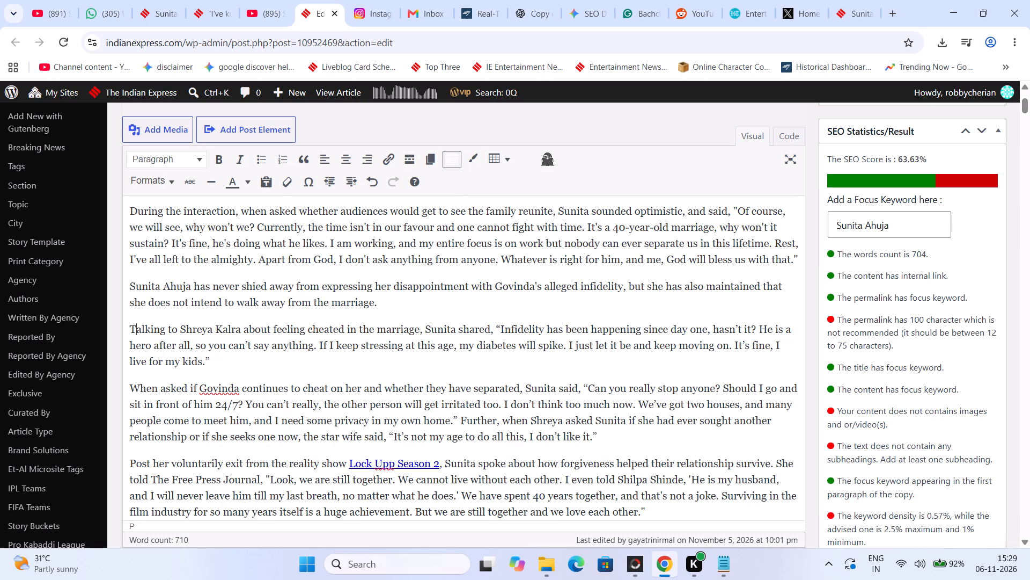
Copy "episode of Lock Upp: Sach Ya Sazaa" from the 'quiet' article and paste it as plain text in a new paragraph above "Talking to Shreya Kalra".
click(849, 0)
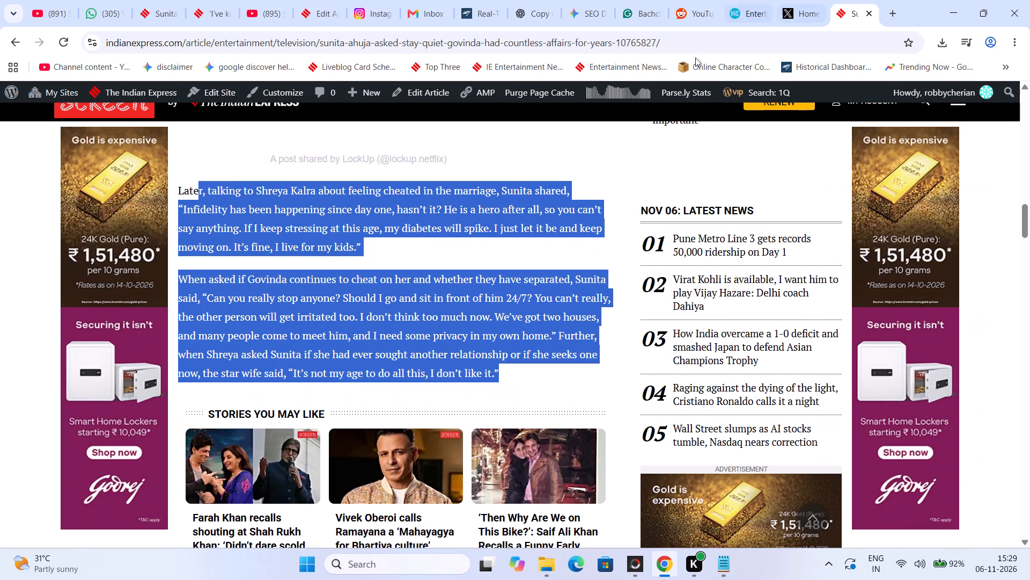
scroll(484, 255, up, 11)
scroll(466, 311, up, 2)
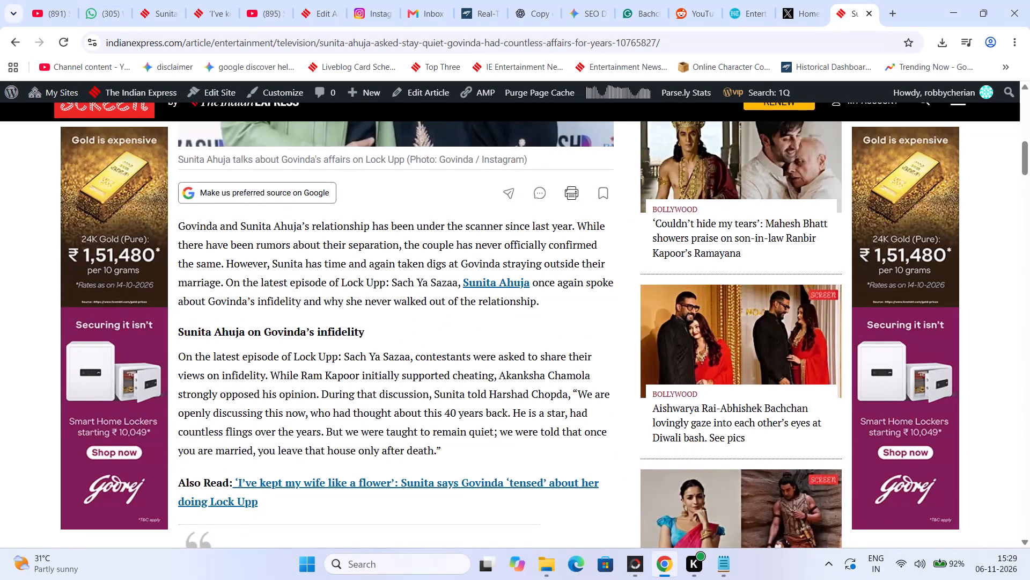
drag(410, 358, 292, 356)
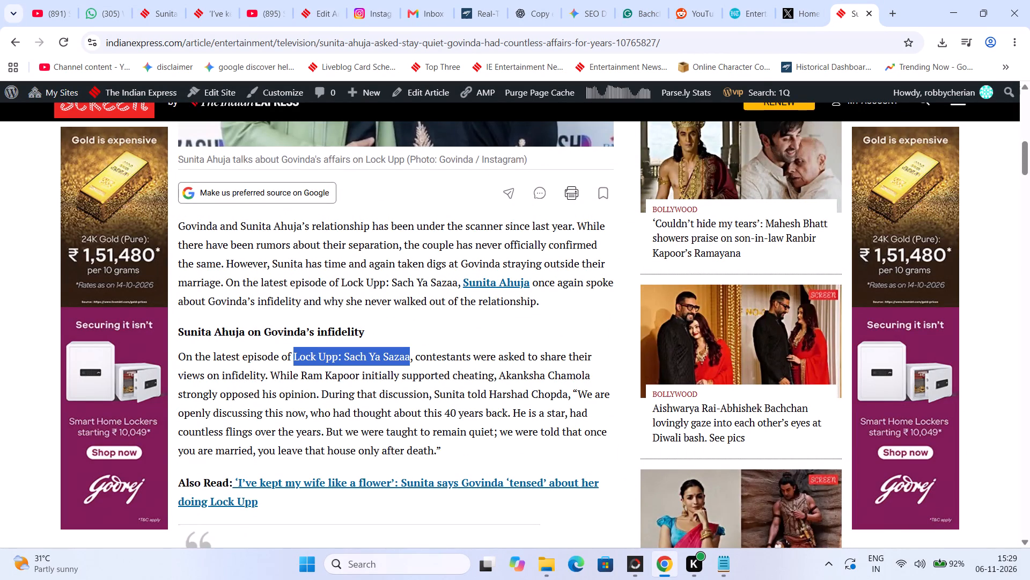
drag(292, 356, 244, 358)
key(ctrl+c)
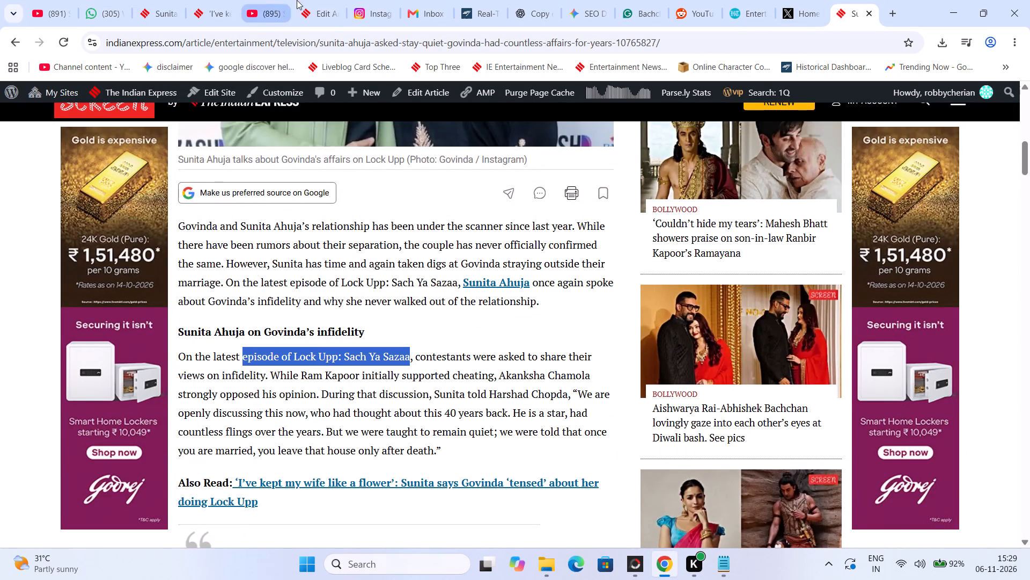
click(330, 0)
click(247, 343)
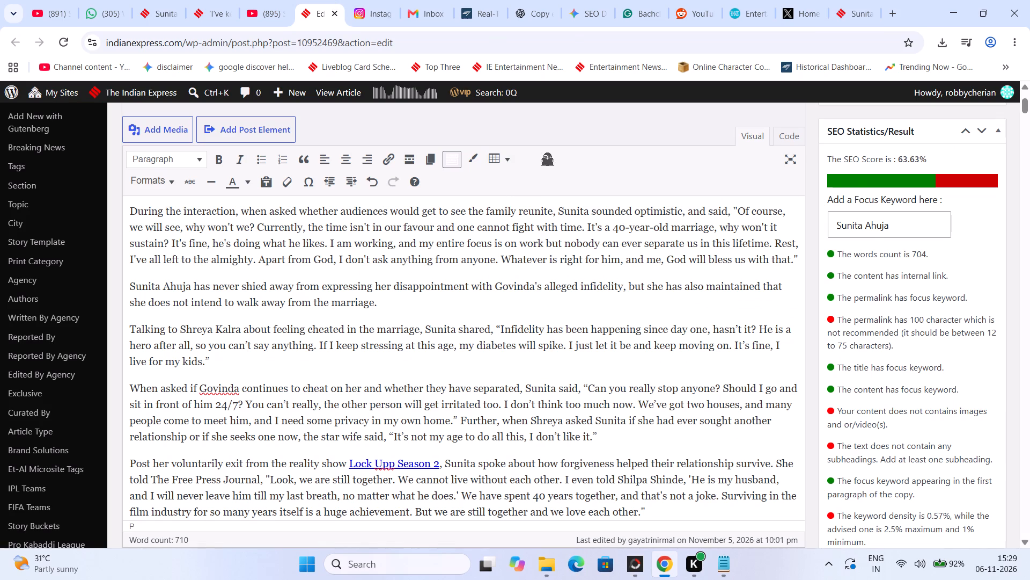
scroll(247, 357, up, 2)
click(401, 432)
key(Return)
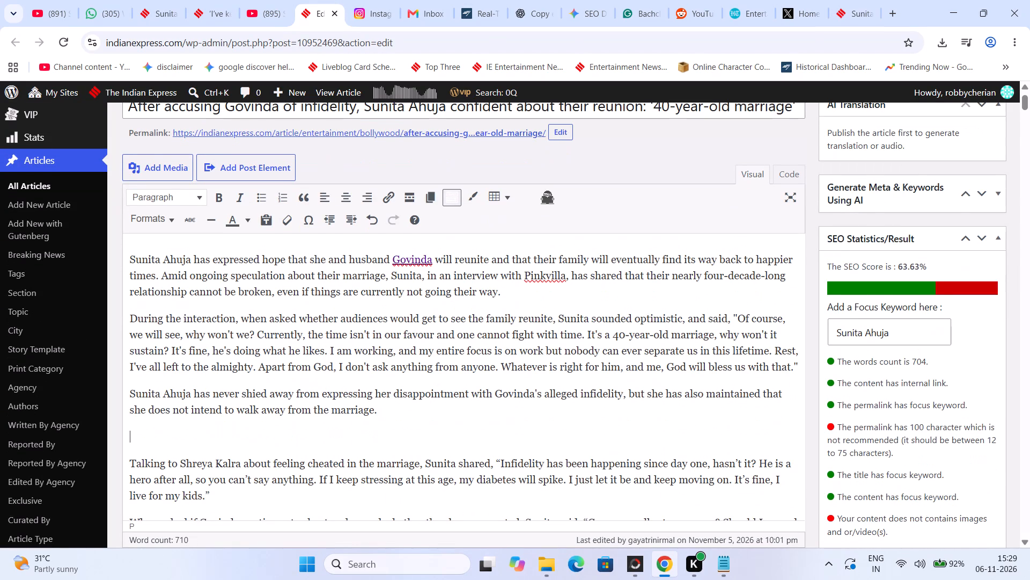
right_click(303, 439)
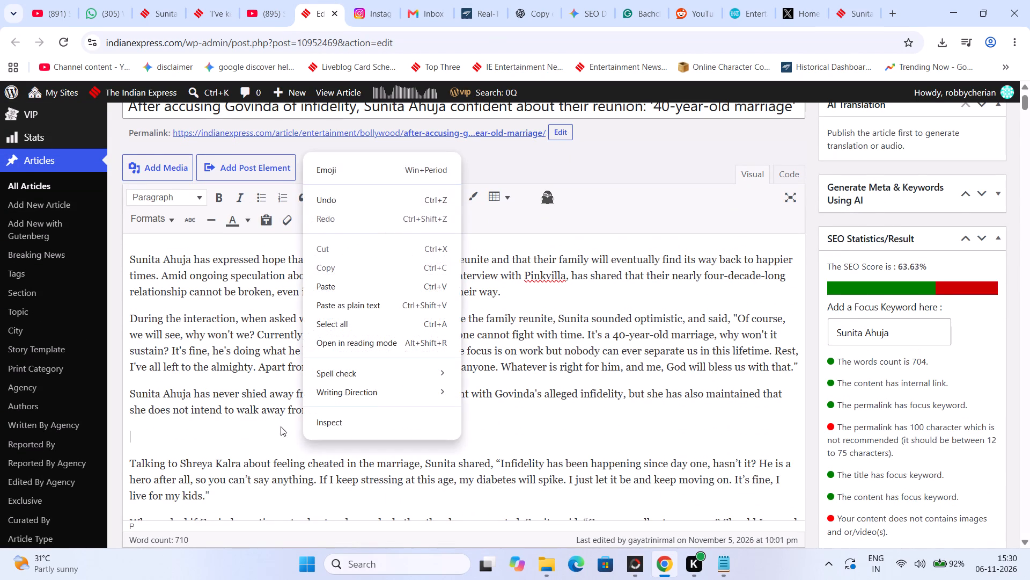
click(340, 314)
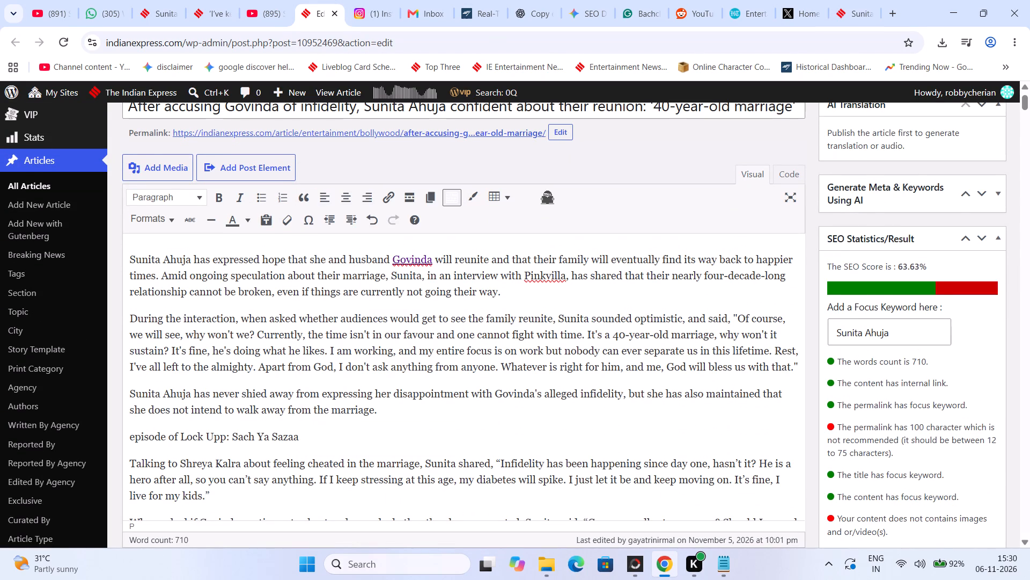
Extend the pasted line to read "In an episode of the reality show Lock Upp: Sach Ya Sazaa," with a trailing space.
click(131, 440)
key(a)
key(n)
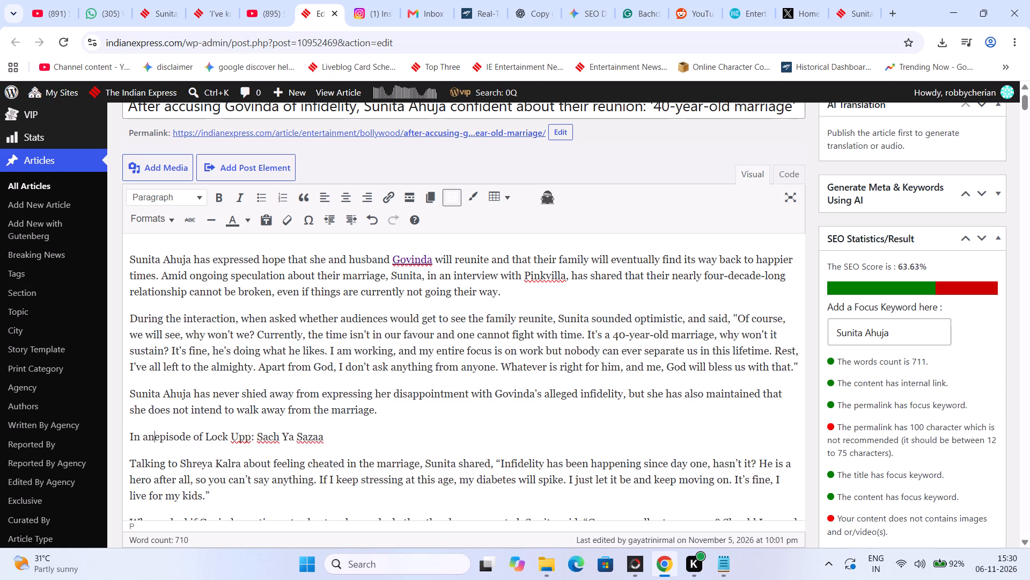
key(space)
key(Right)
key(Right)
key(Right)
key(Right)
key(Right)
key(Right)
key(Right)
key(Right)
key(Right)
key(Right)
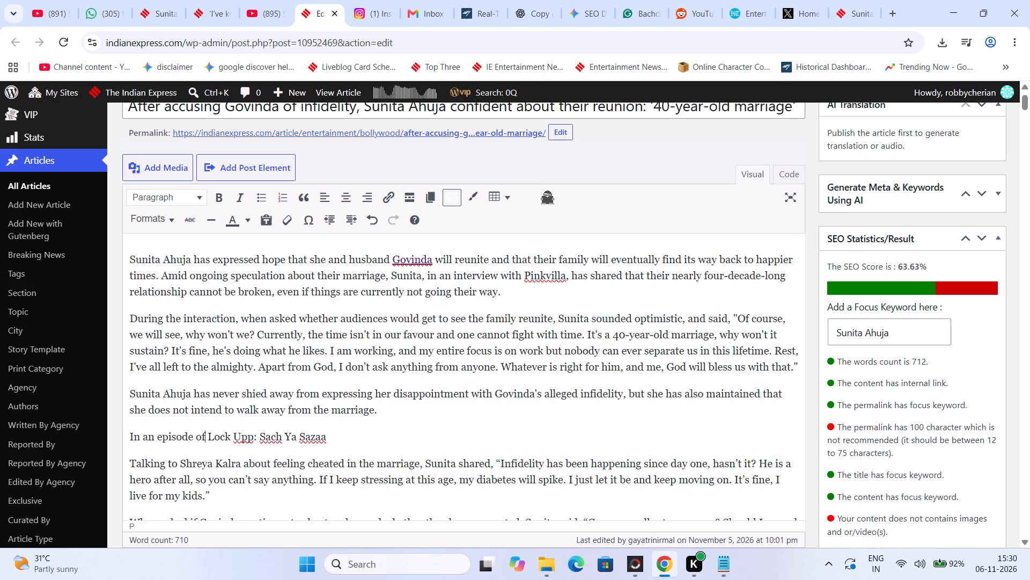
key(space)
text(the reality show)
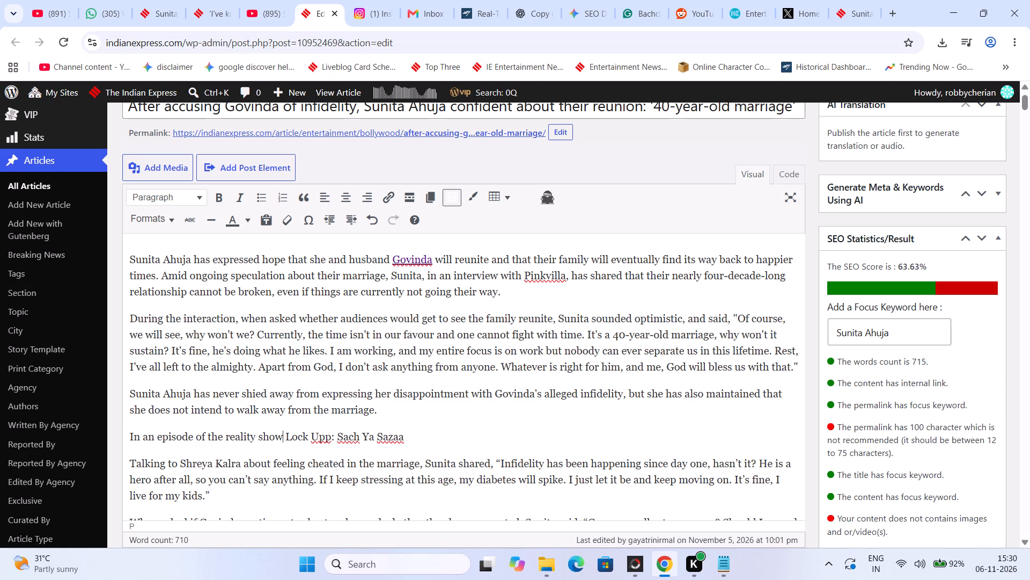
click(485, 437)
text(,)
key(space)
Review the draft's following paragraphs and read through the 'quiet' article for context on Sunita's Lock Upp remarks and her relationship with Govinda.
scroll(494, 425, down, 1)
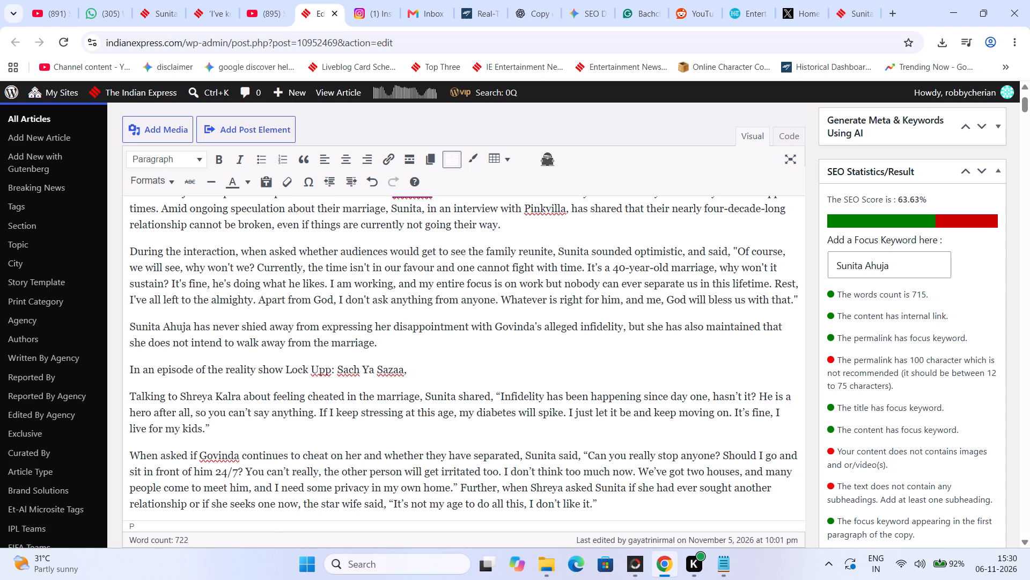
scroll(494, 425, down, 1)
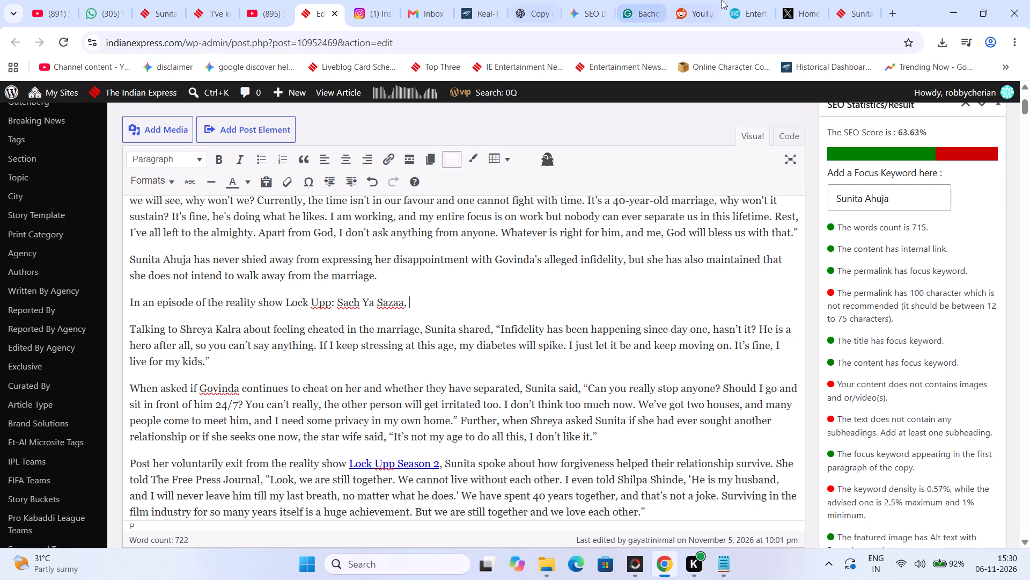
click(853, 0)
scroll(593, 274, down, 10)
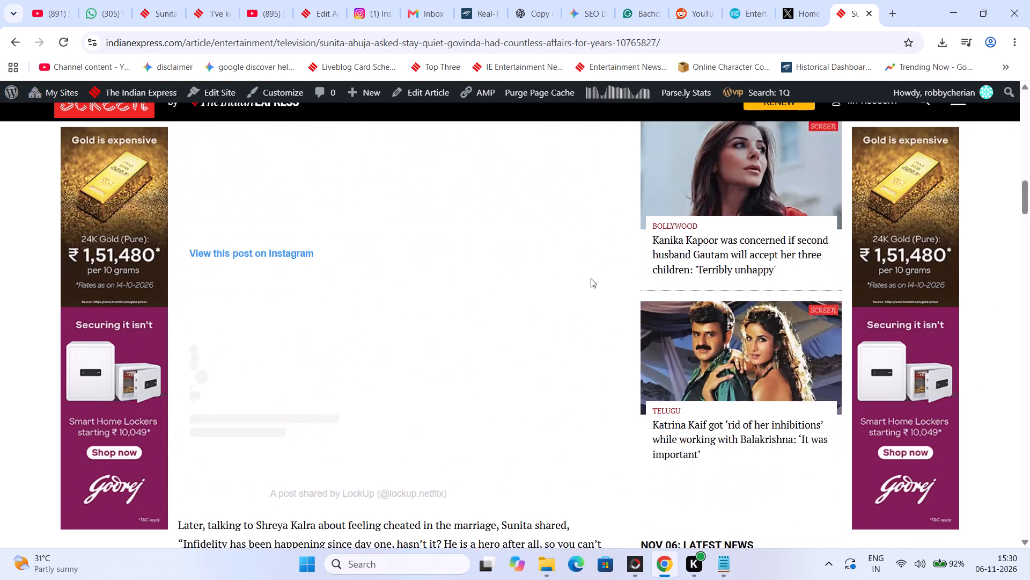
scroll(591, 278, down, 2)
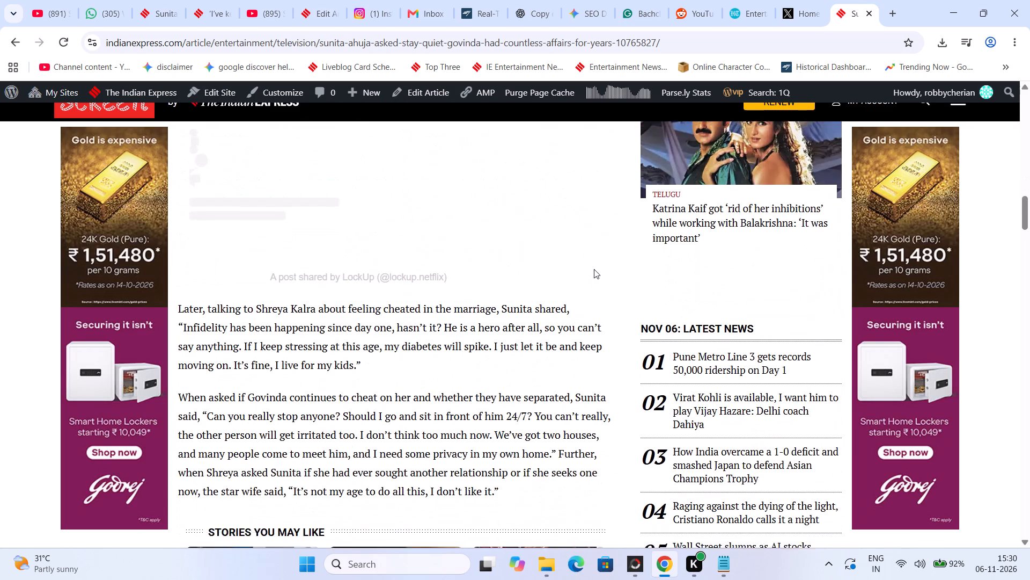
scroll(594, 269, down, 2)
scroll(594, 269, up, 15)
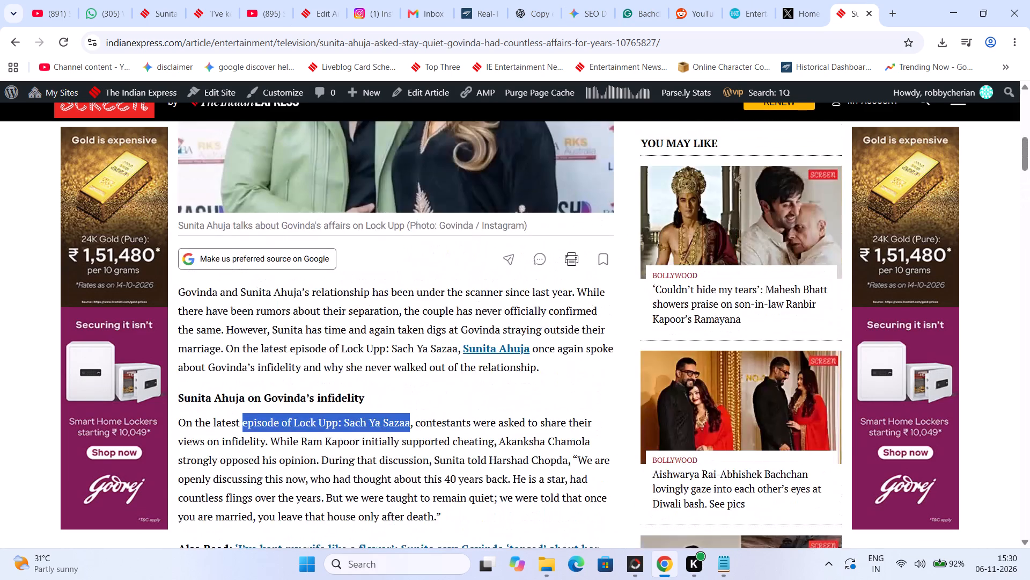
scroll(594, 269, down, 13)
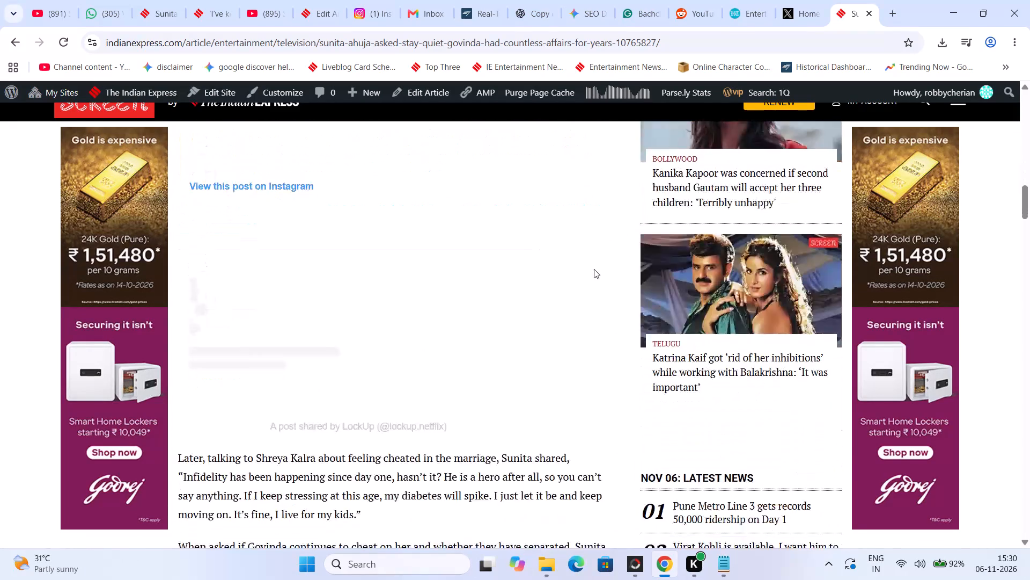
scroll(594, 269, down, 8)
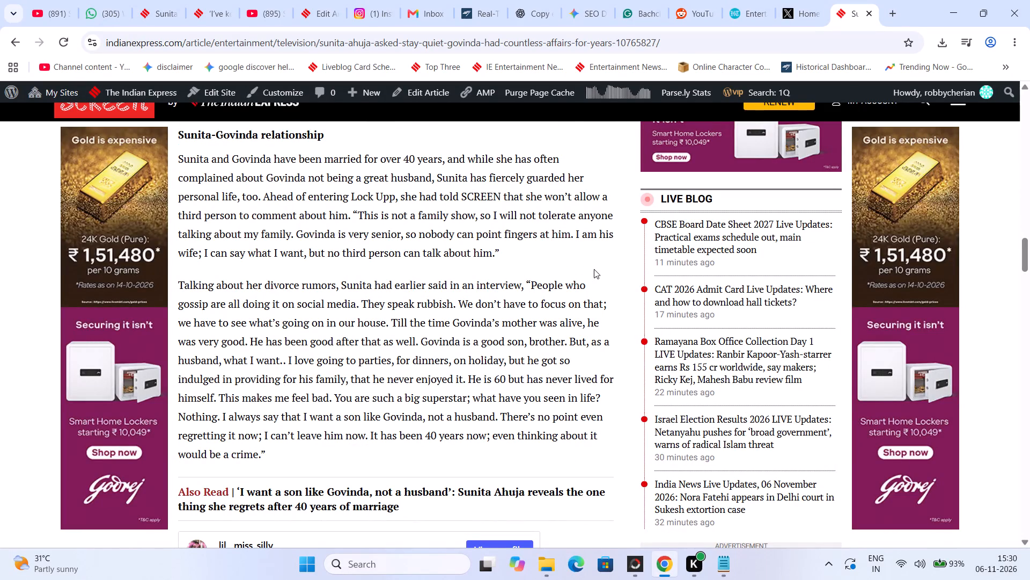
scroll(594, 269, down, 13)
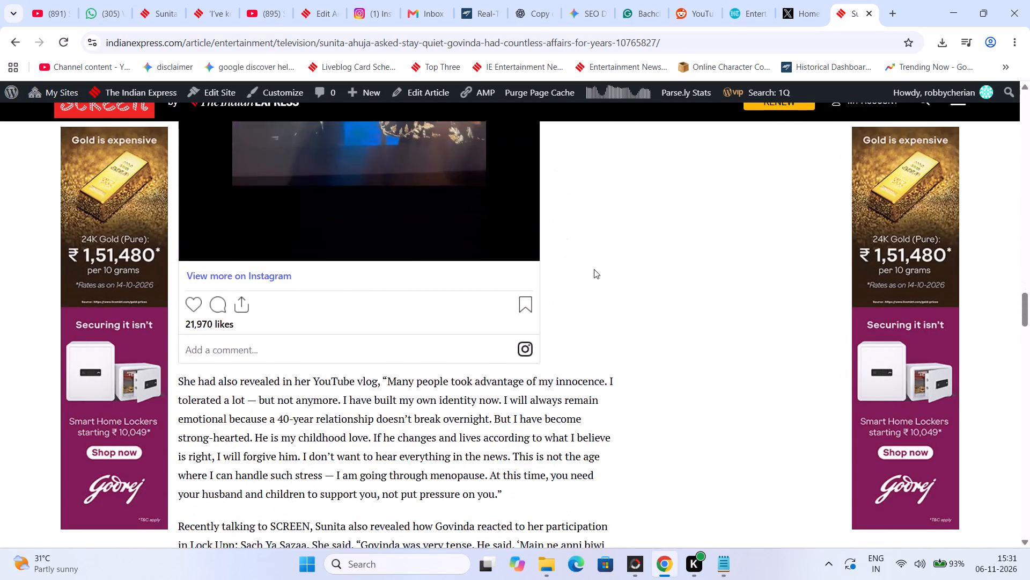
Read the 'quiet' article's closing paragraphs on Sunita's YouTube vlog and Govinda's reaction to Lock Upp, and revisit the divorce-rumours passage.
scroll(594, 269, down, 1)
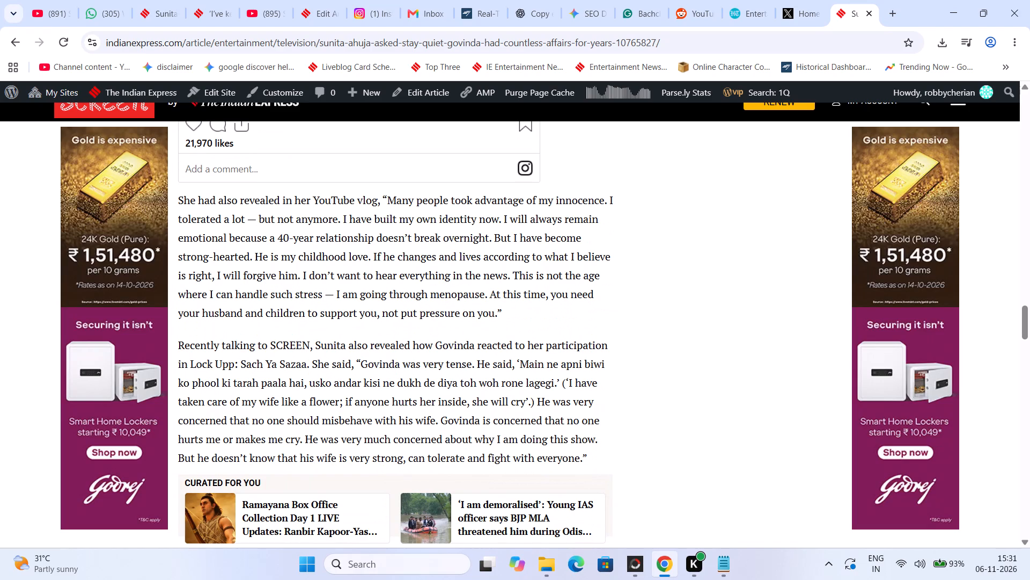
scroll(594, 269, up, 4)
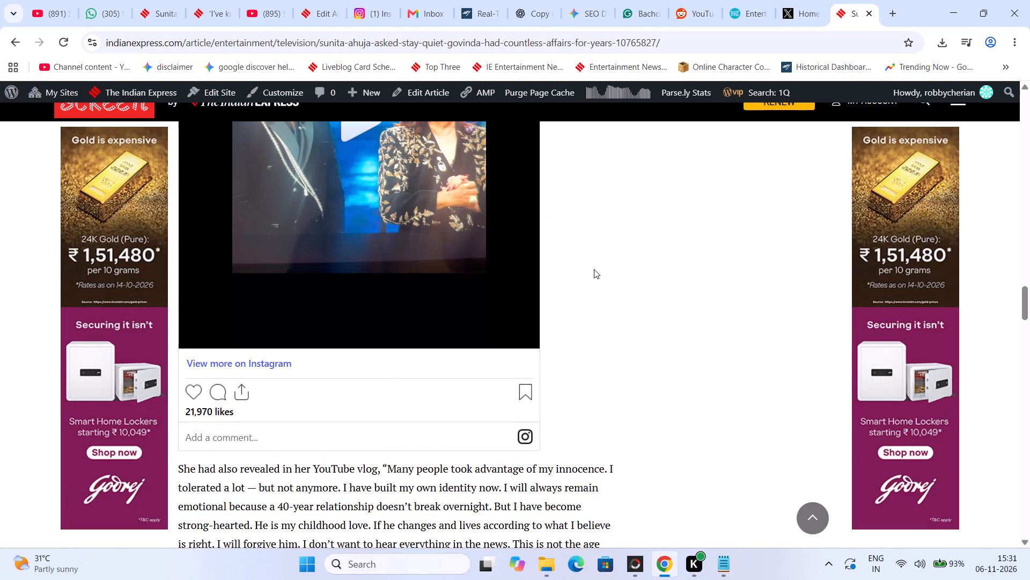
scroll(594, 269, up, 9)
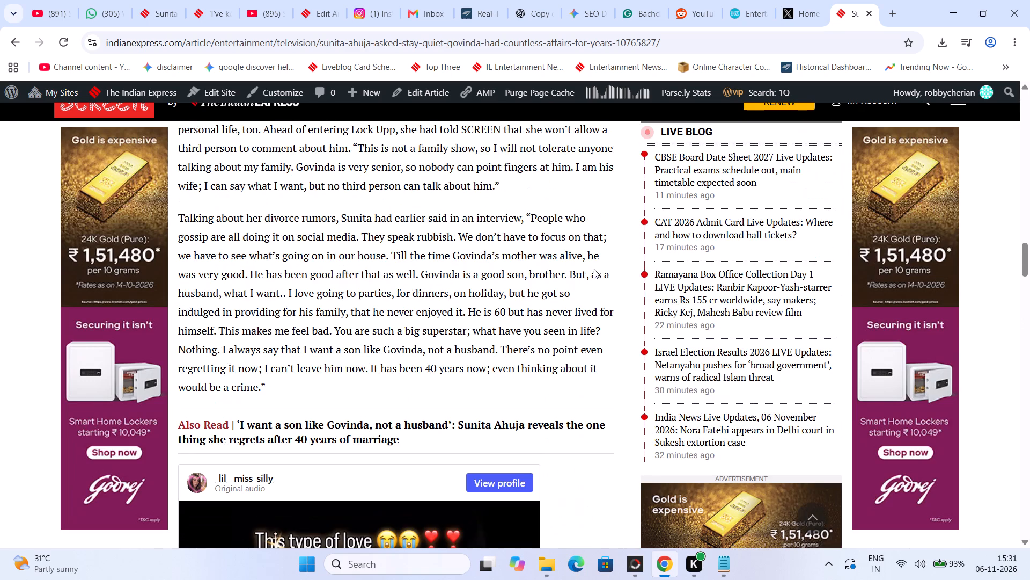
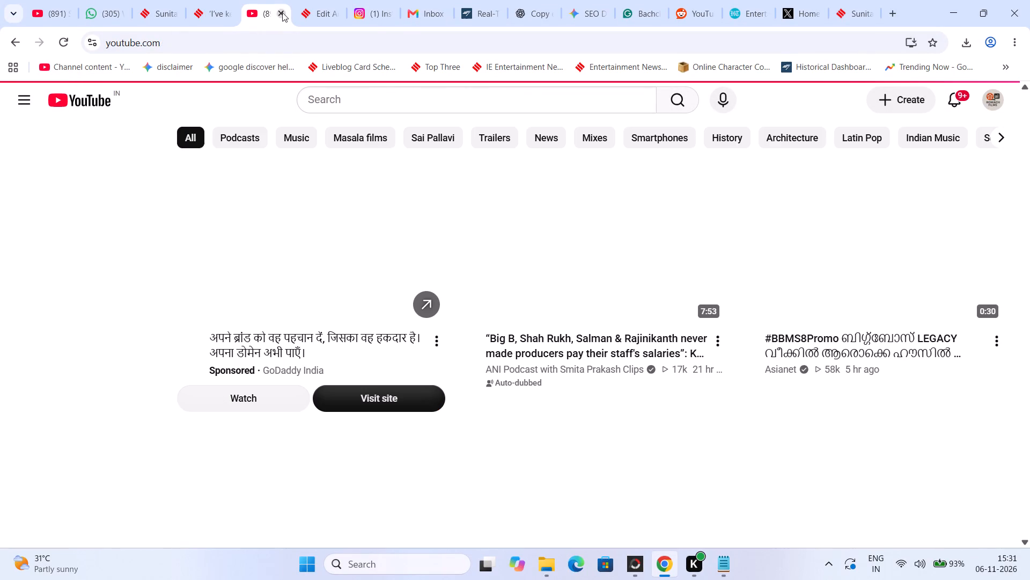
Refresh the Salman Khan Films YouTube channel's videos page and check its latest uploads.
click(47, 0)
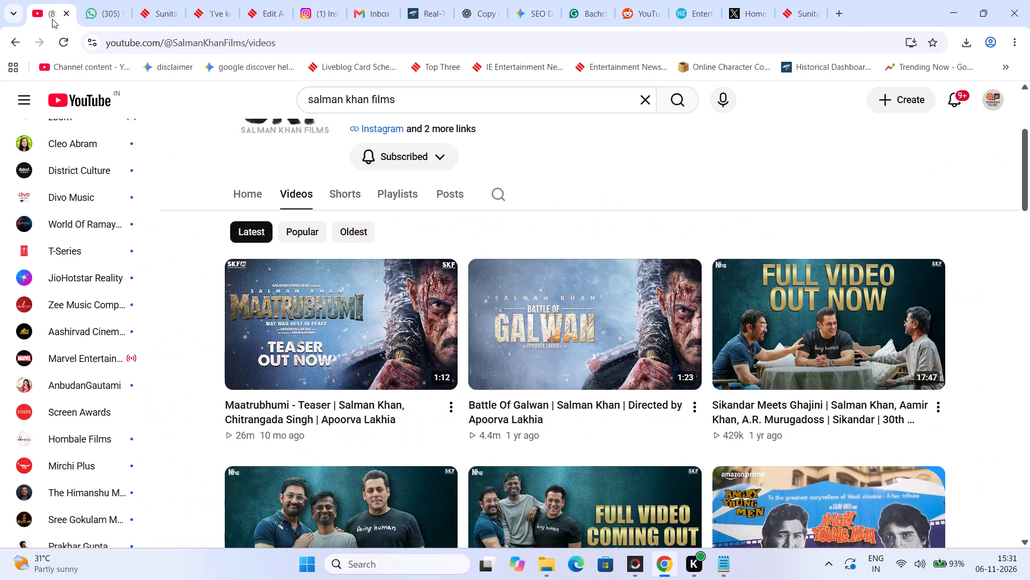
click(57, 44)
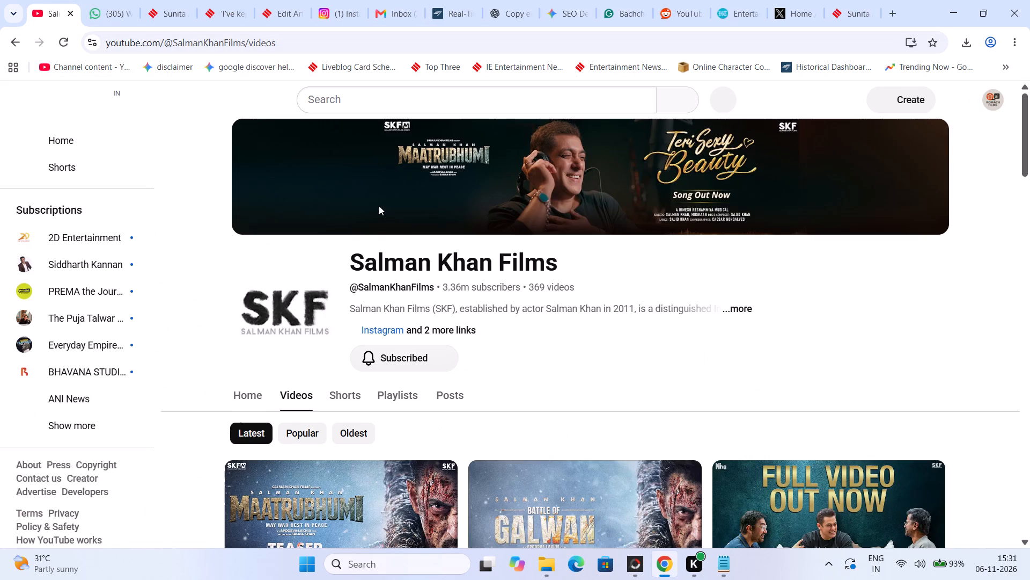
scroll(379, 206, down, 3)
Glance at the Instagram feed, then review the Chartbeat real-time list of entertainment articles ranked by concurrents.
click(365, 0)
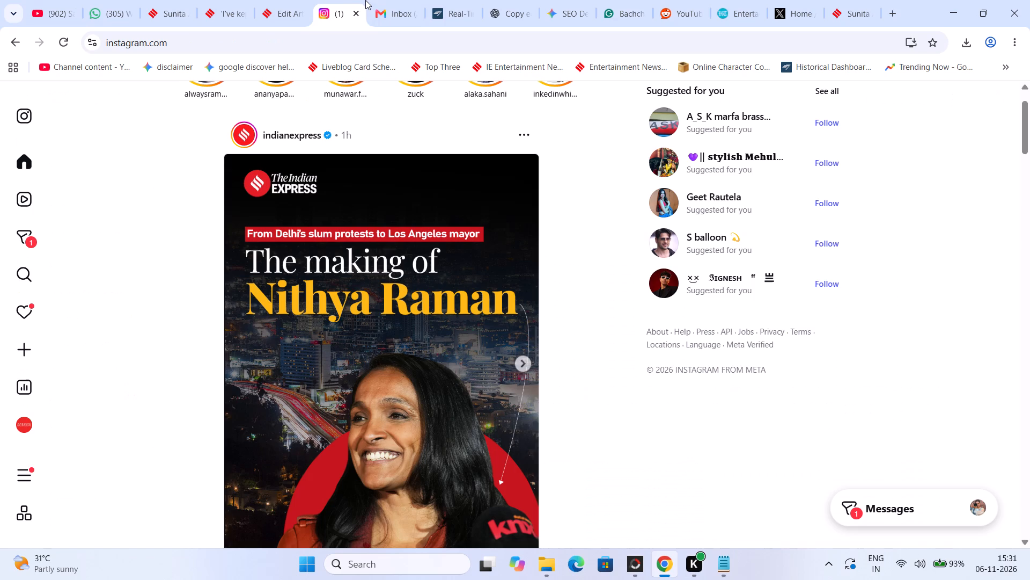
click(437, 0)
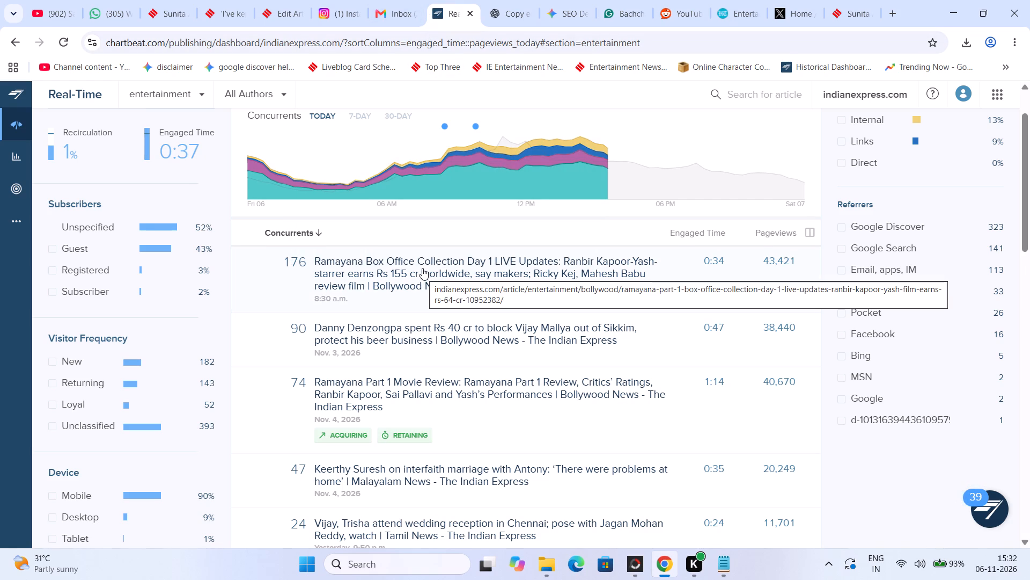
scroll(422, 268, down, 1)
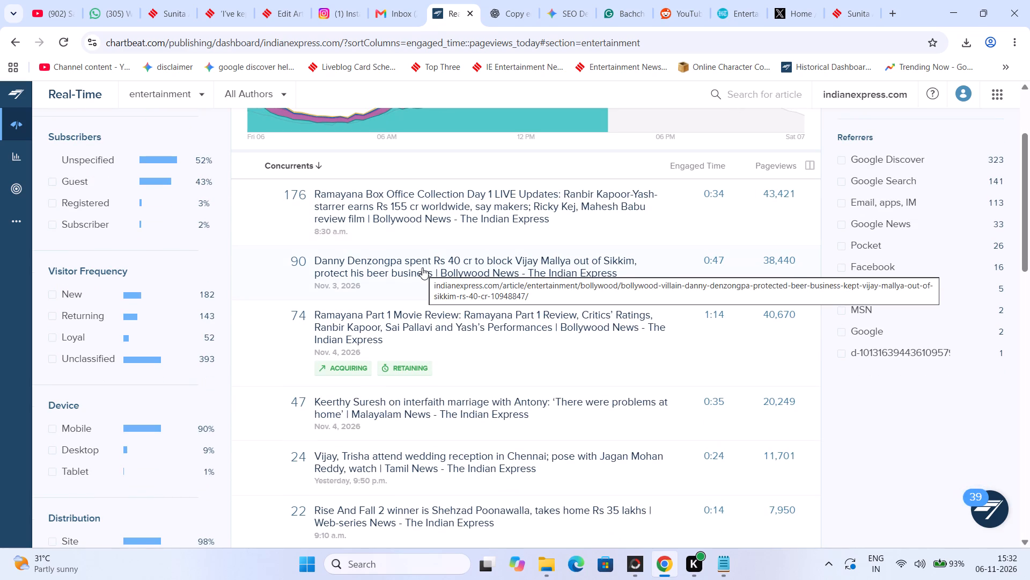
scroll(422, 267, down, 2)
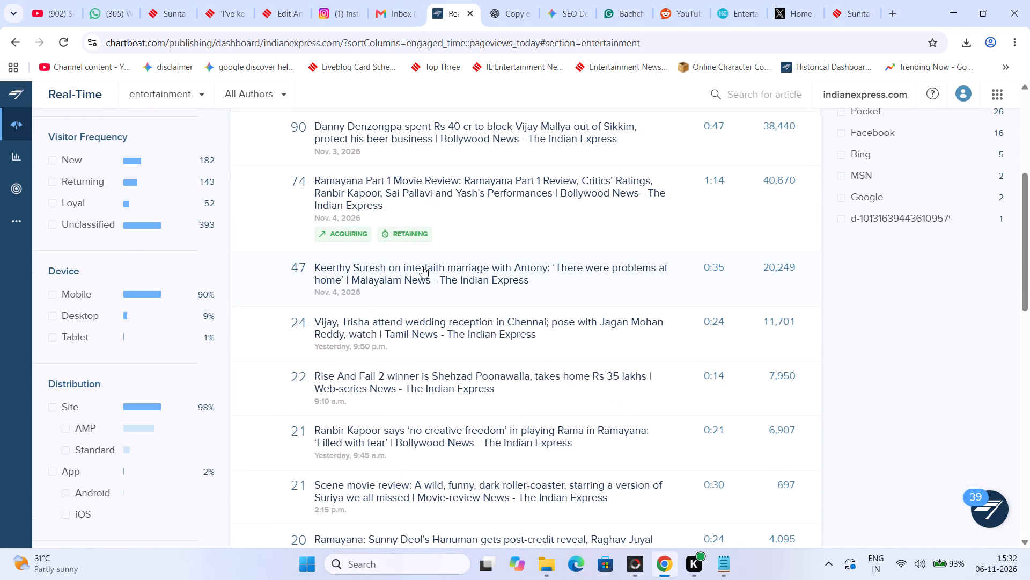
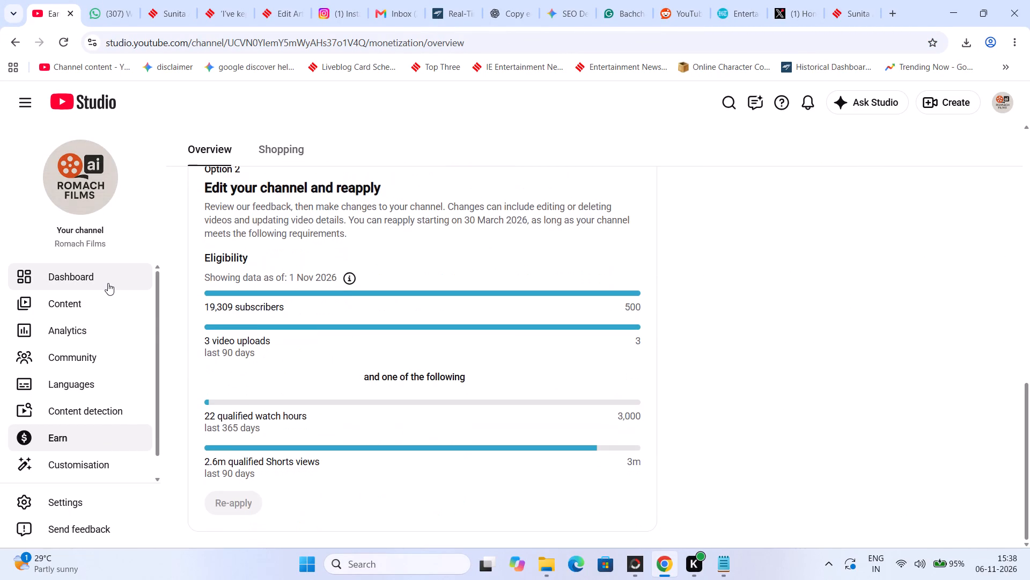
In YouTube Studio, check the latest Short on the channel dashboard and view its video analytics.
click(108, 282)
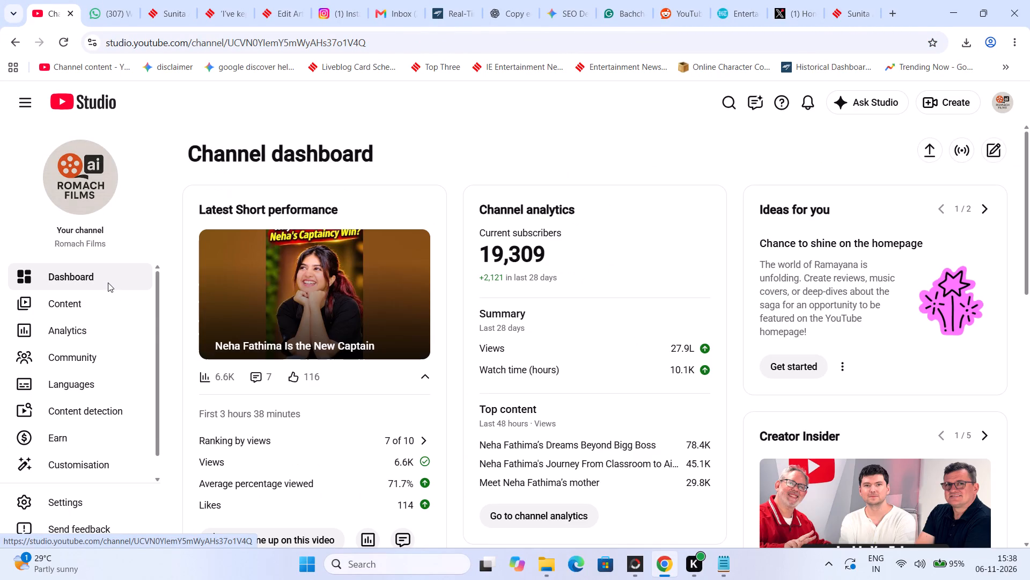
scroll(347, 294, down, 2)
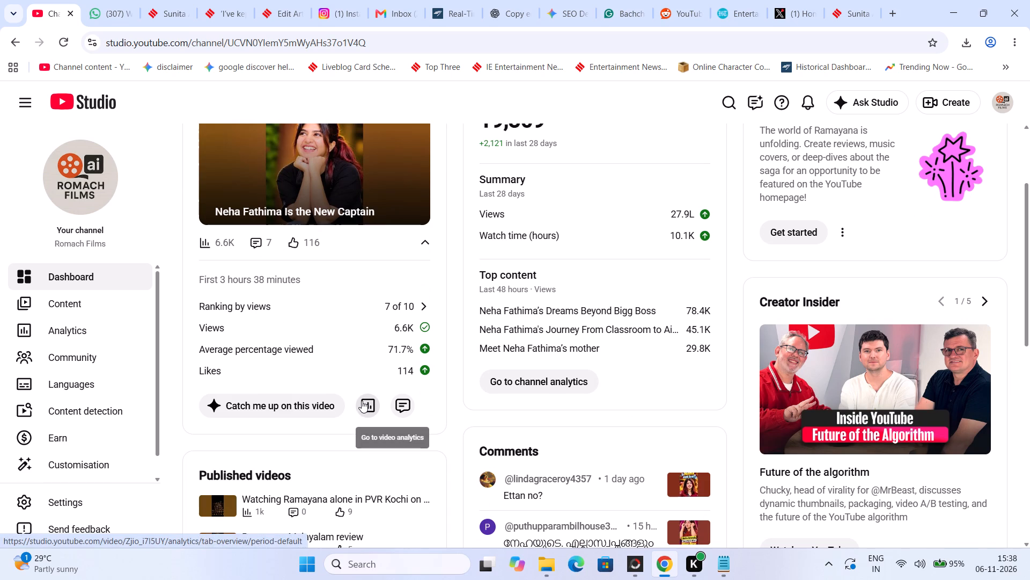
click(366, 406)
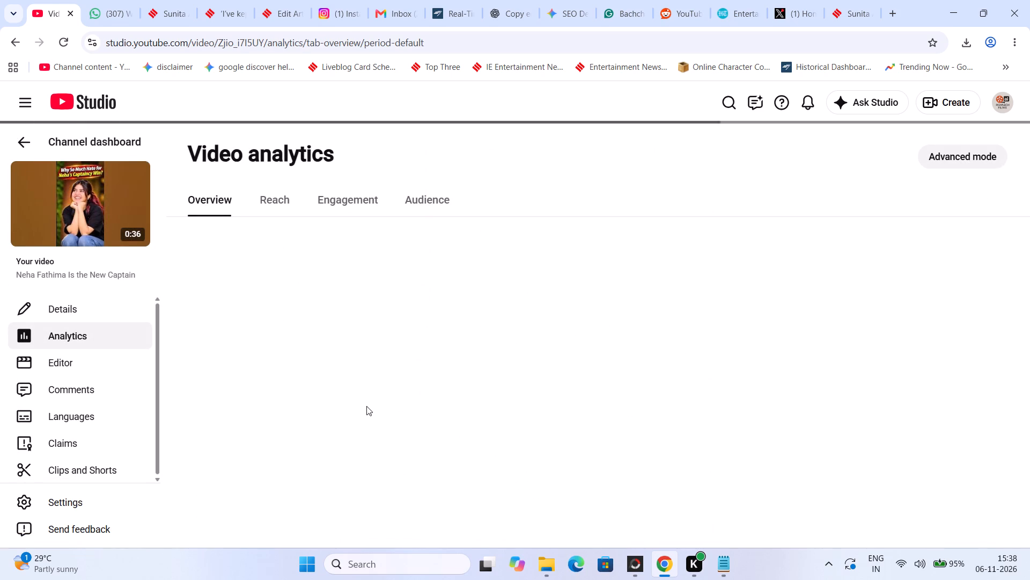
click(113, 399)
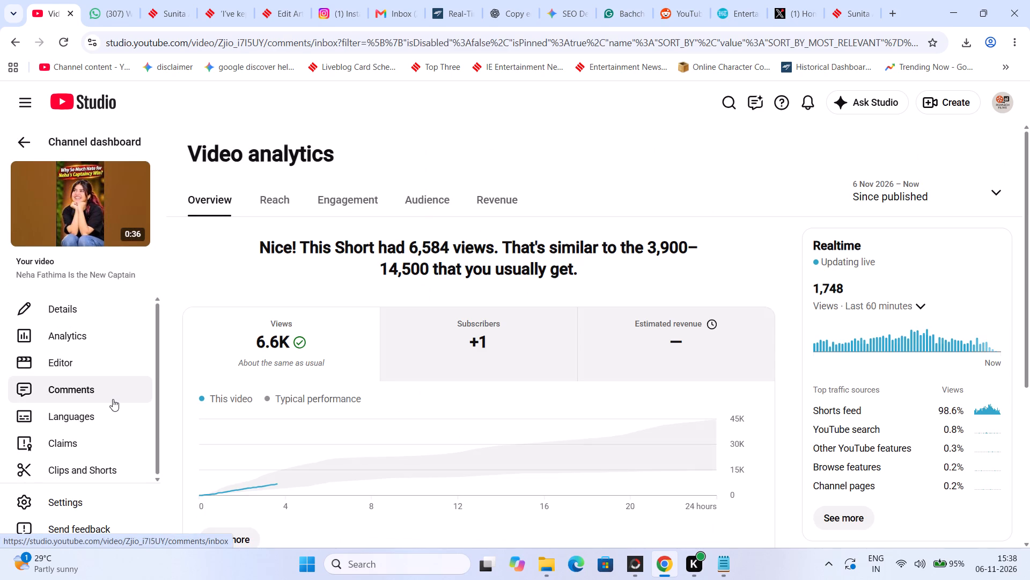
scroll(213, 385, down, 3)
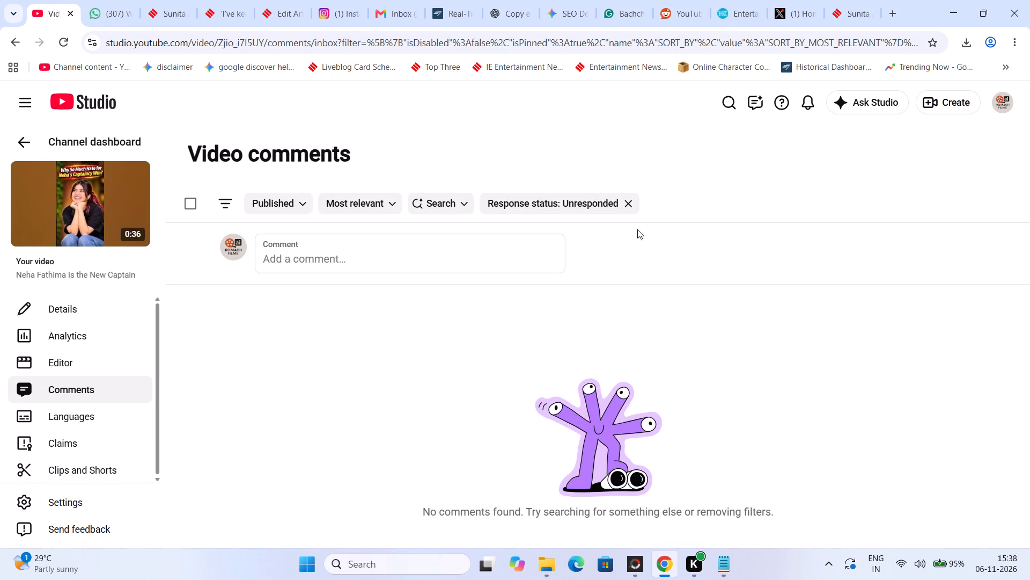
click(632, 212)
scroll(440, 283, down, 2)
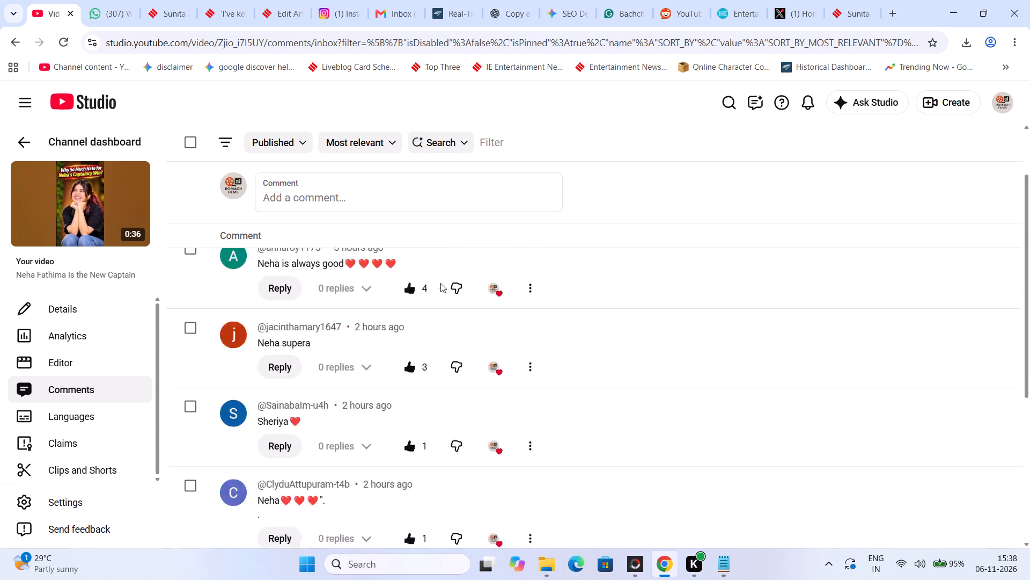
scroll(440, 283, down, 3)
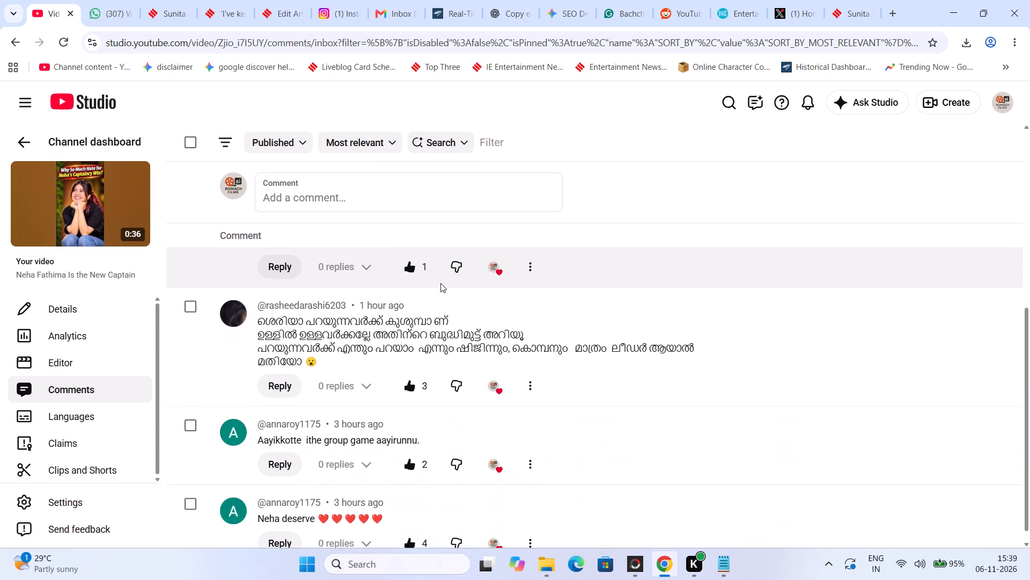
scroll(440, 283, down, 2)
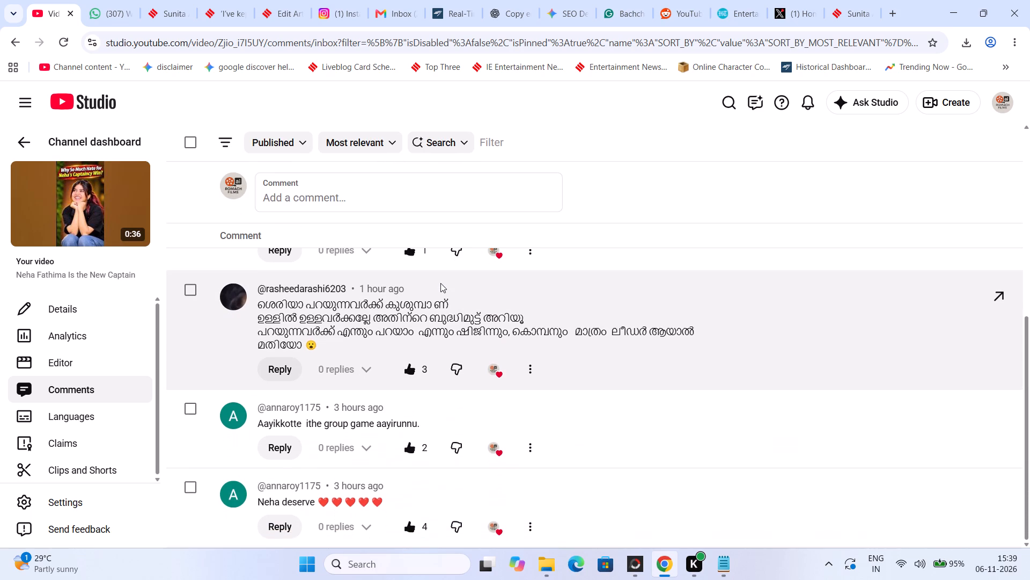
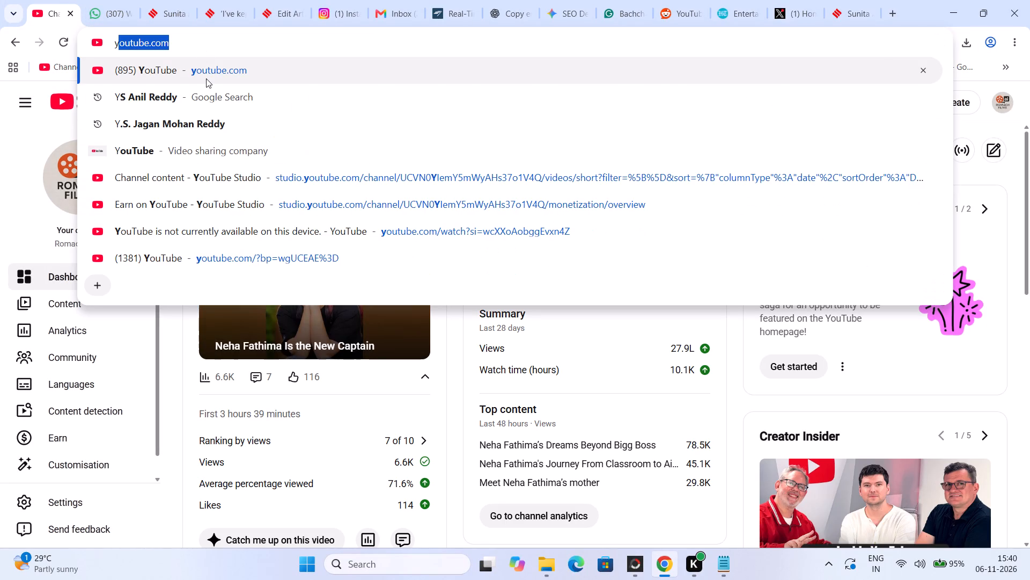
Leave YouTube Studio for the YouTube homepage and switch back to the published Indian Express article on Sunita Ahuja and Govinda.
click(206, 78)
click(222, 0)
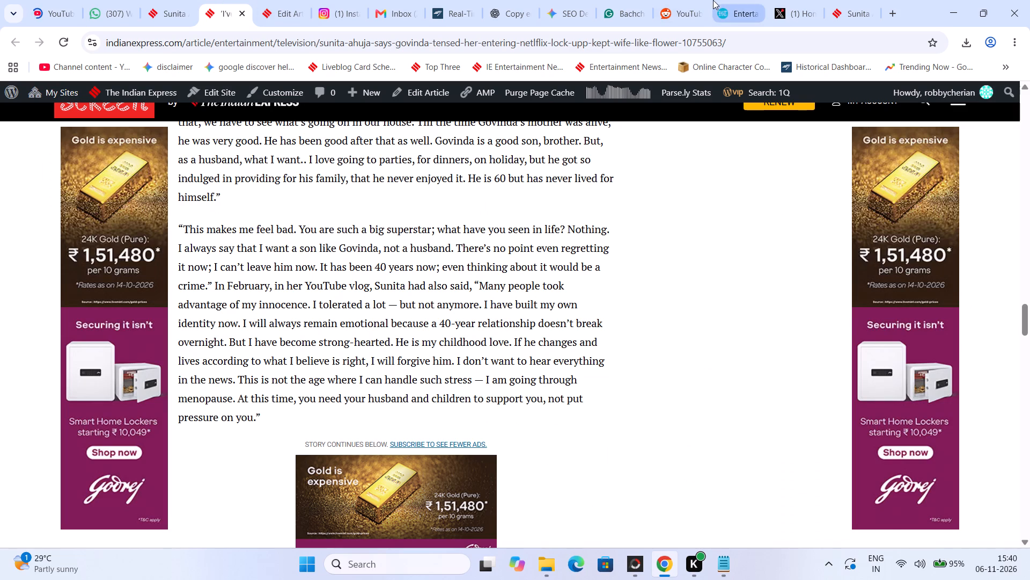
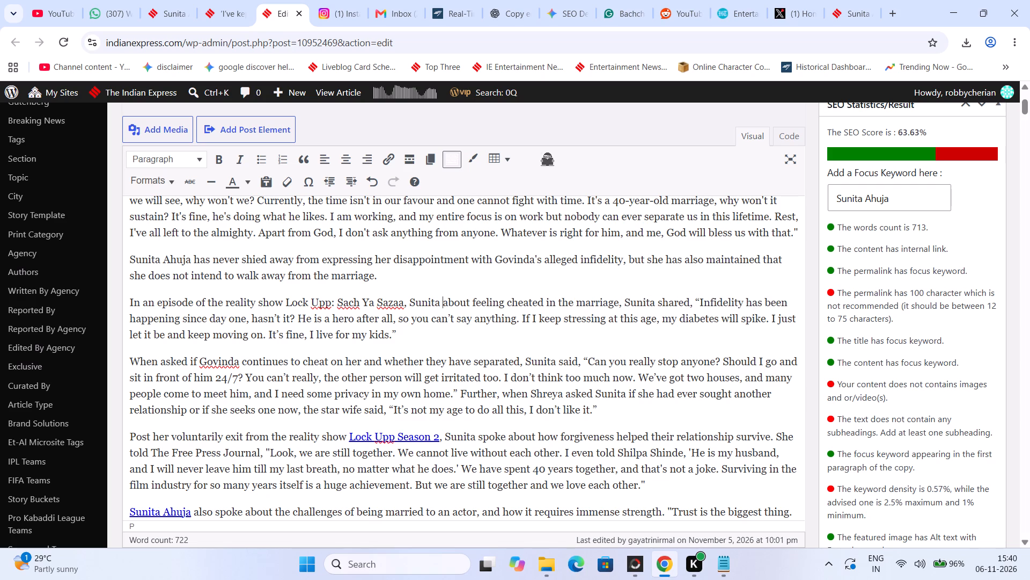
Insert "talked" after "Sunita" in the Lock Upp paragraph so it reads "Sunita talked about feeling cheated in the marriage".
key(BackSpace)
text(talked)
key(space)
Delete the repeated name "Sunita" before "shared" in the same sentence, leaving "in the marriage, shared".
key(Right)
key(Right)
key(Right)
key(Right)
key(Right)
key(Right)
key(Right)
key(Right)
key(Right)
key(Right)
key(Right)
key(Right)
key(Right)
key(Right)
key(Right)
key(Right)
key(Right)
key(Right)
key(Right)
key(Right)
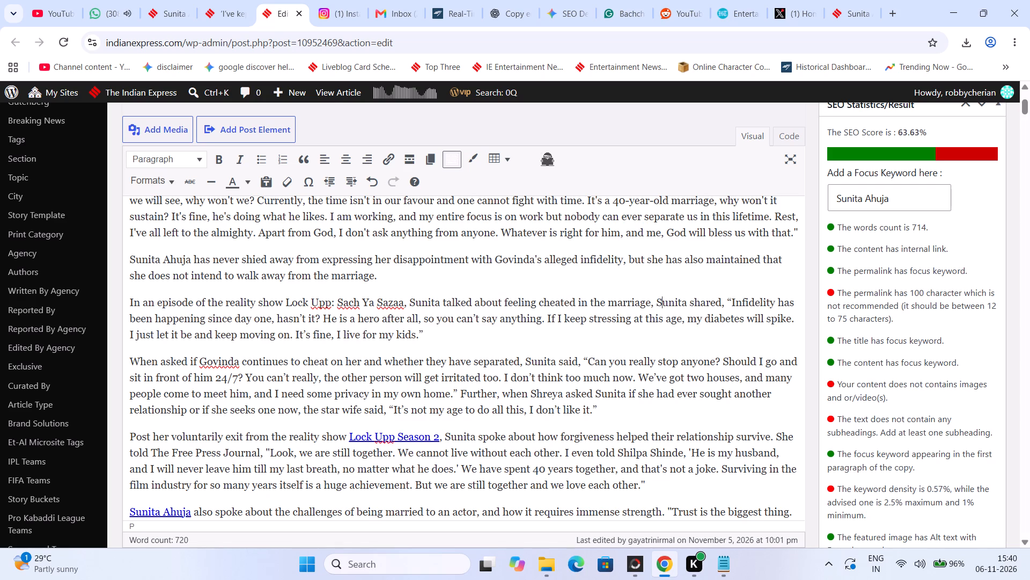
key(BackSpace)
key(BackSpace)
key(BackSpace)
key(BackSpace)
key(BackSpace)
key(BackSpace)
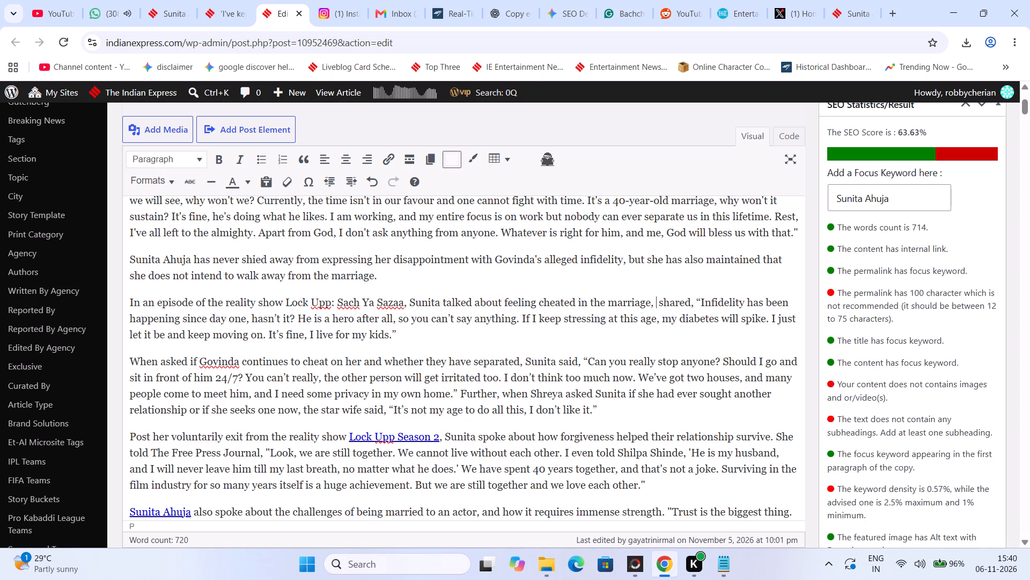
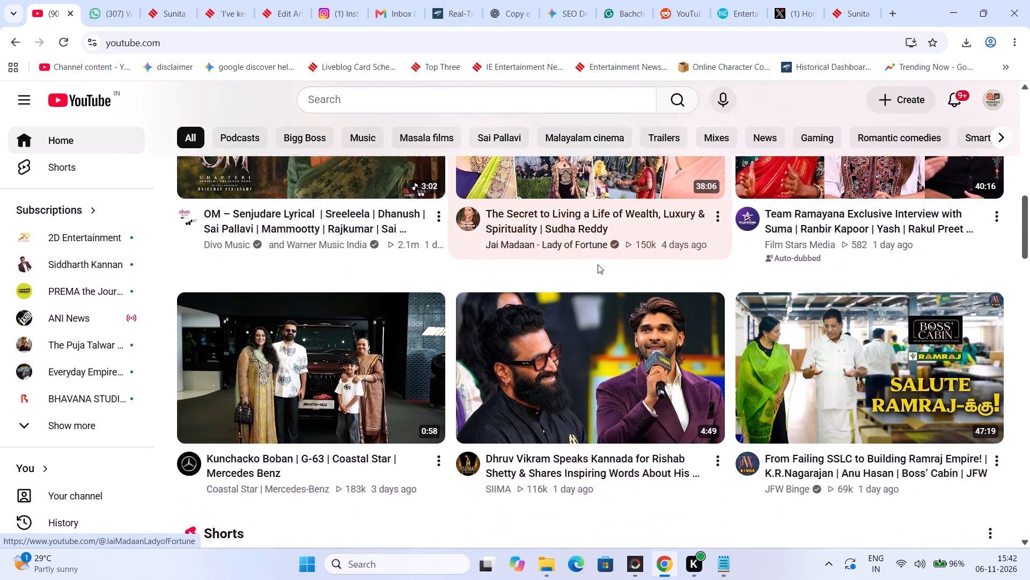
Browse the recommended videos and Shorts on the YouTube homepage for entertainment interviews, trailers and celebrity coverage.
scroll(598, 264, down, 6)
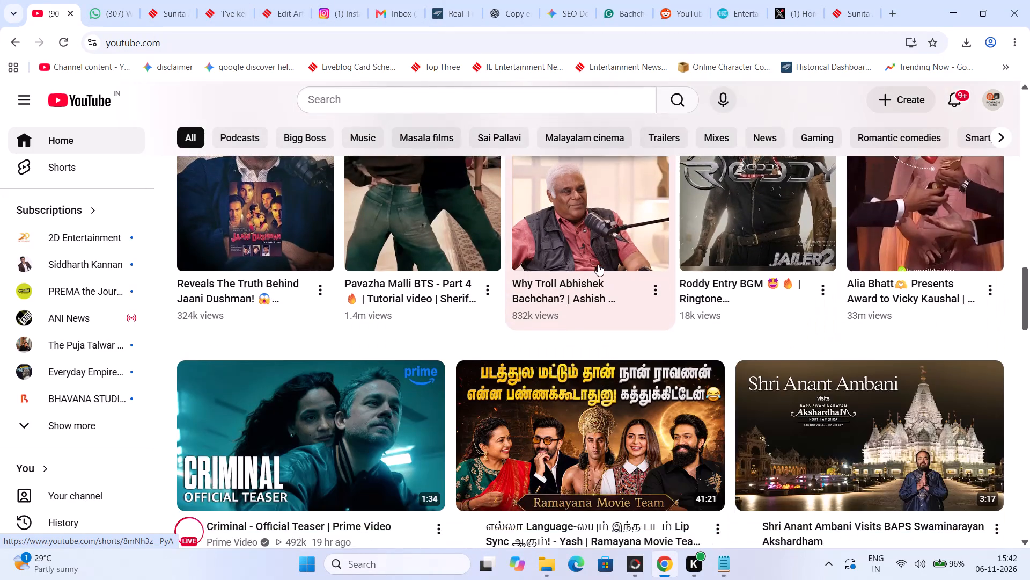
scroll(598, 264, down, 4)
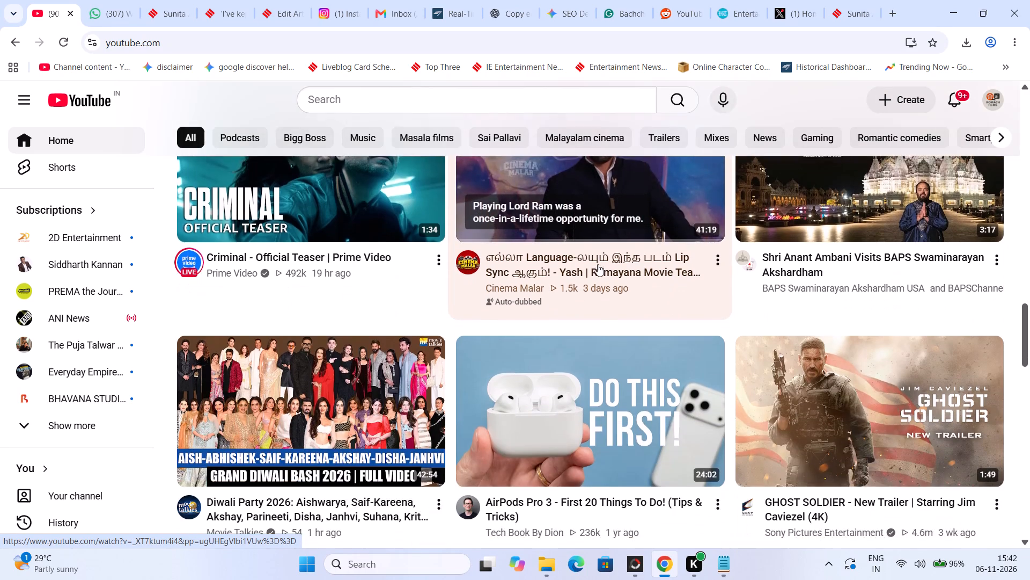
scroll(598, 264, down, 6)
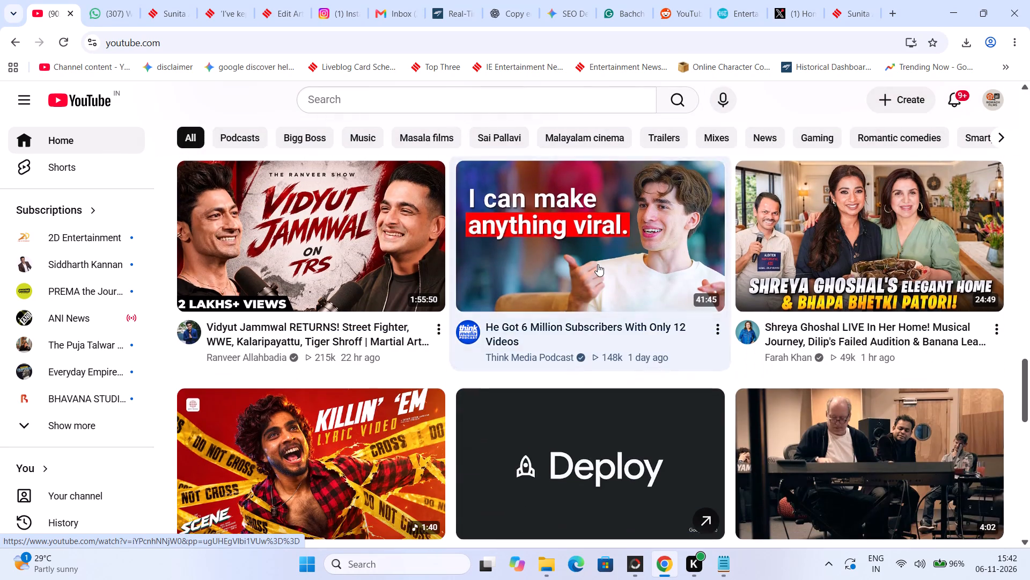
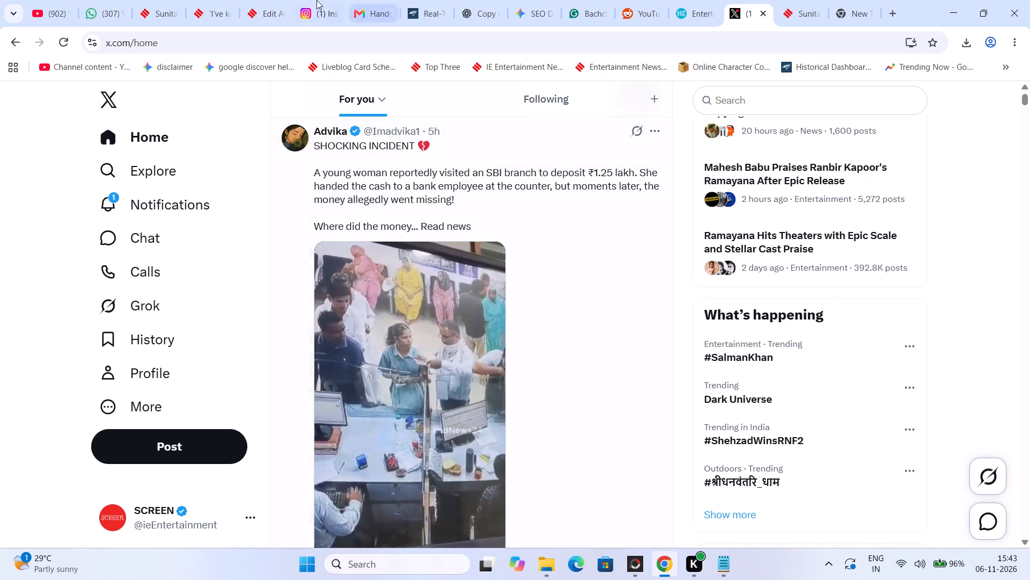
Return from the X home feed to the Sunita Ahuja article draft open in the WordPress editor.
click(271, 1)
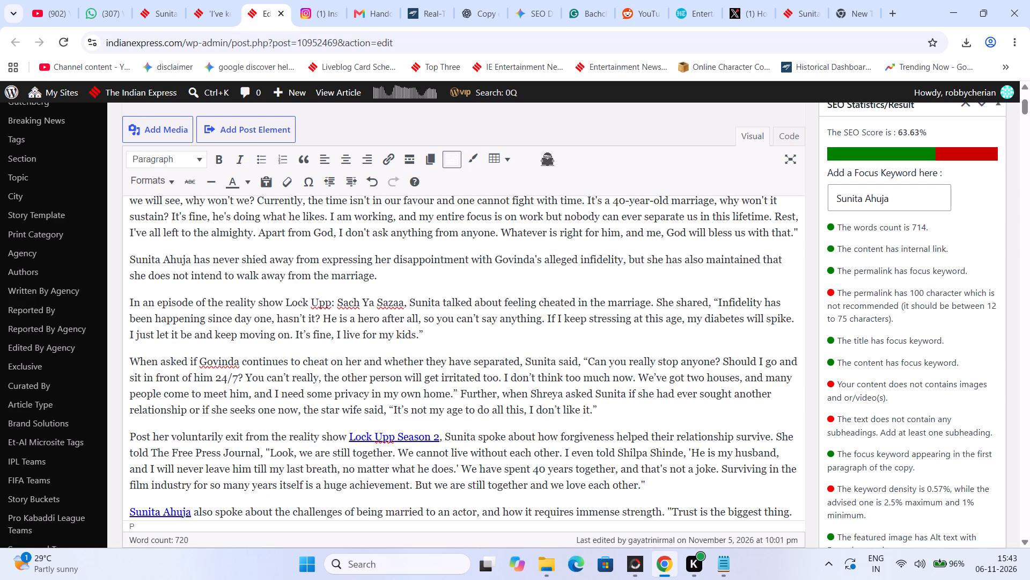
Delete the sentence beginning “Further, when Shreya asked Sunita” from the end of the paragraph about cheating and separation.
drag(461, 391, 623, 403)
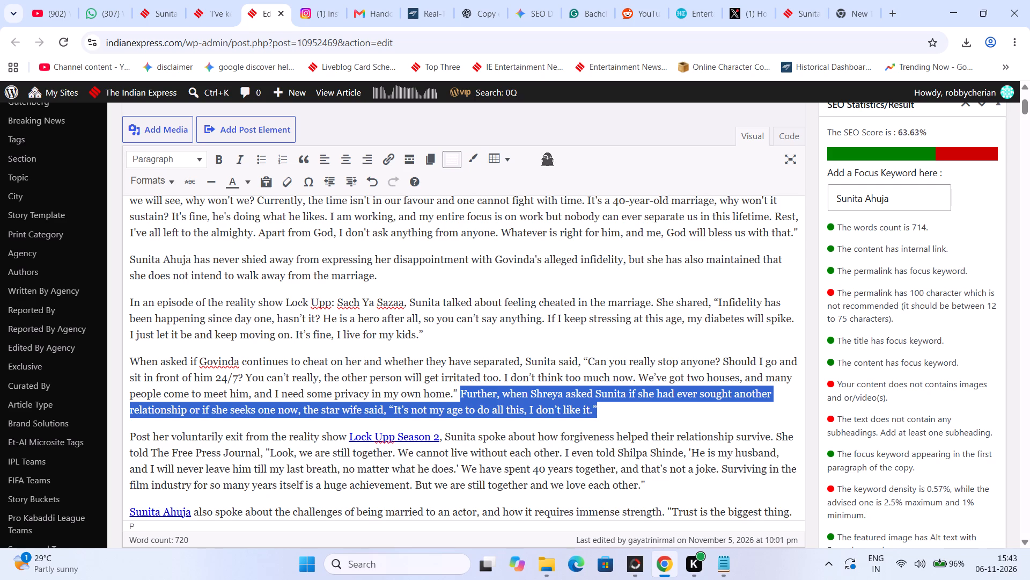
key(BackSpace)
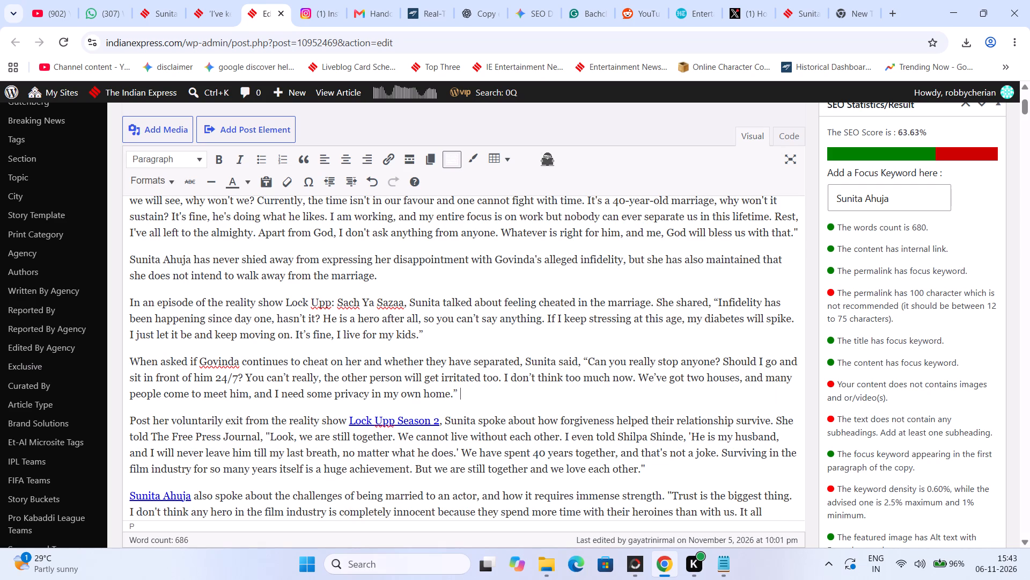
key(BackSpace)
scroll(614, 404, down, 2)
Look through the published article on Govinda's alleged affairs for further background on the couple's relationship.
click(777, 2)
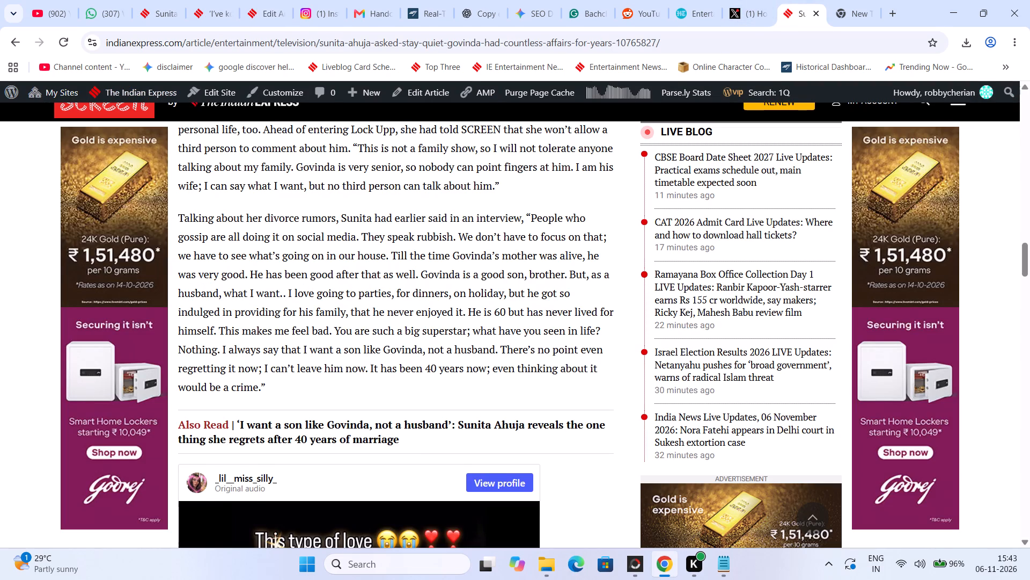
scroll(446, 287, down, 20)
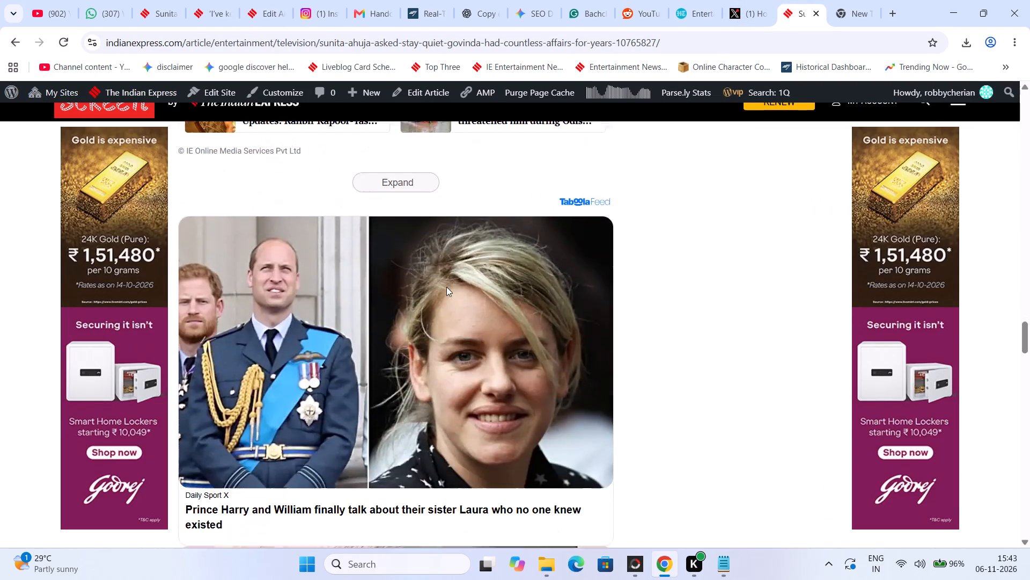
scroll(446, 287, up, 5)
Back in the draft, select the text from “Post her voluntarily exit” through “which received a response from the actor.”.
click(266, 0)
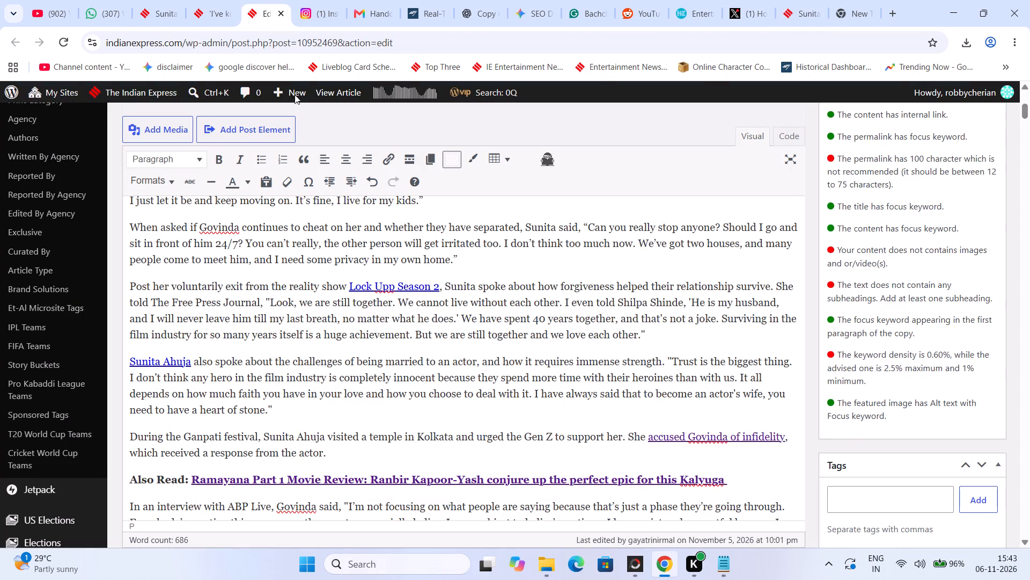
scroll(331, 229, down, 2)
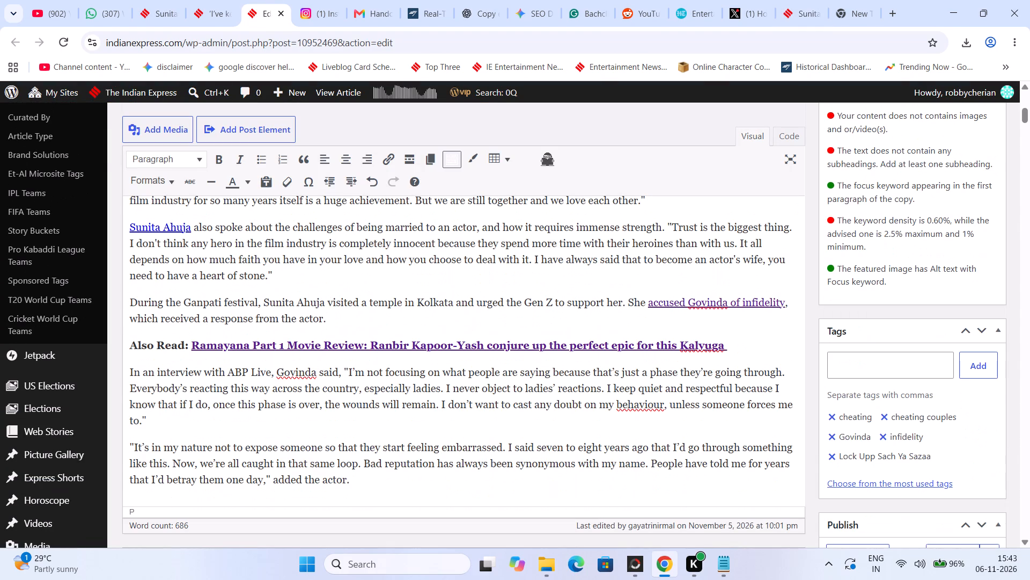
drag(426, 474, 416, 466)
drag(416, 466, 103, 365)
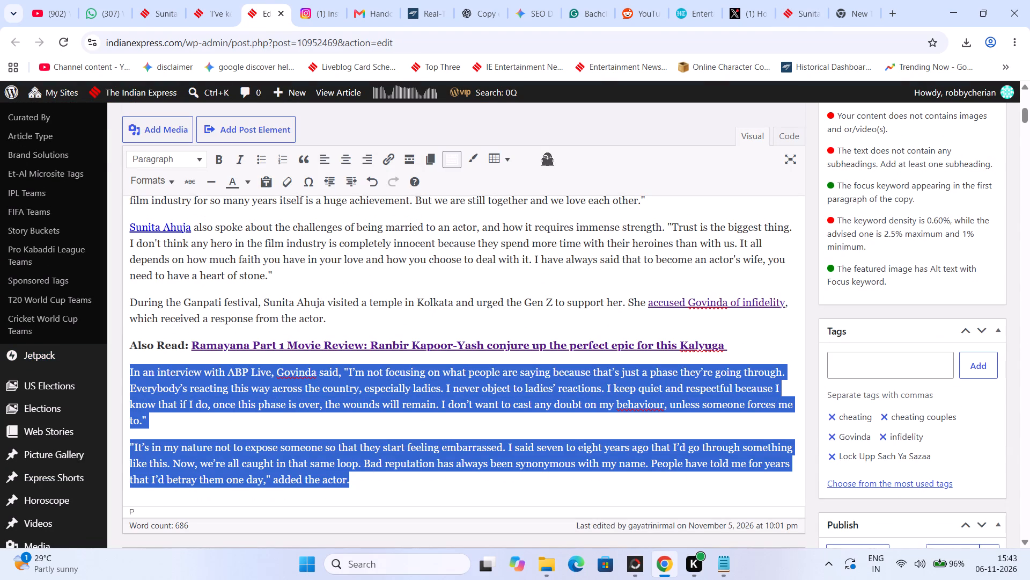
scroll(268, 361, up, 1)
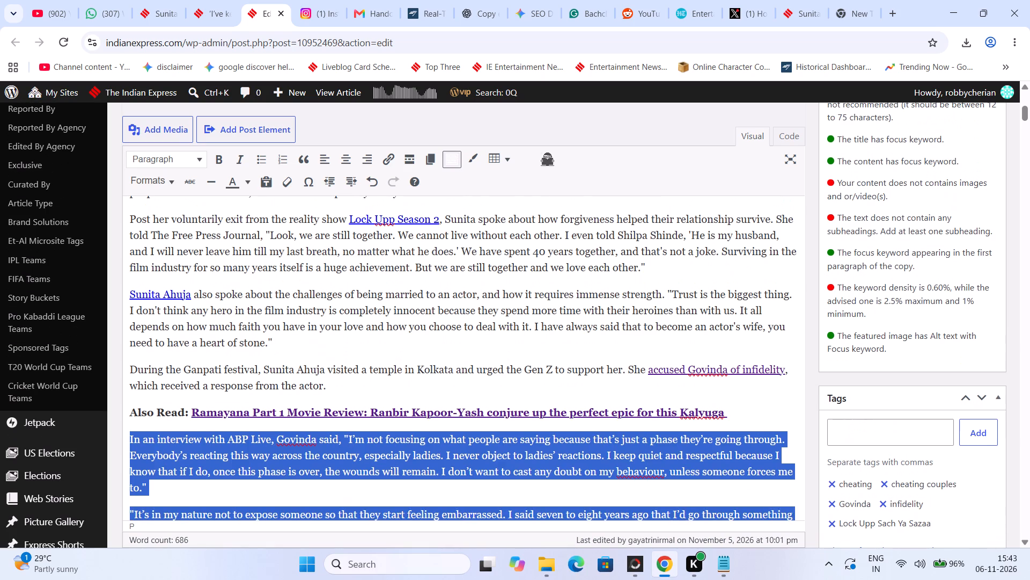
double_click(385, 348)
drag(415, 340, 205, 273)
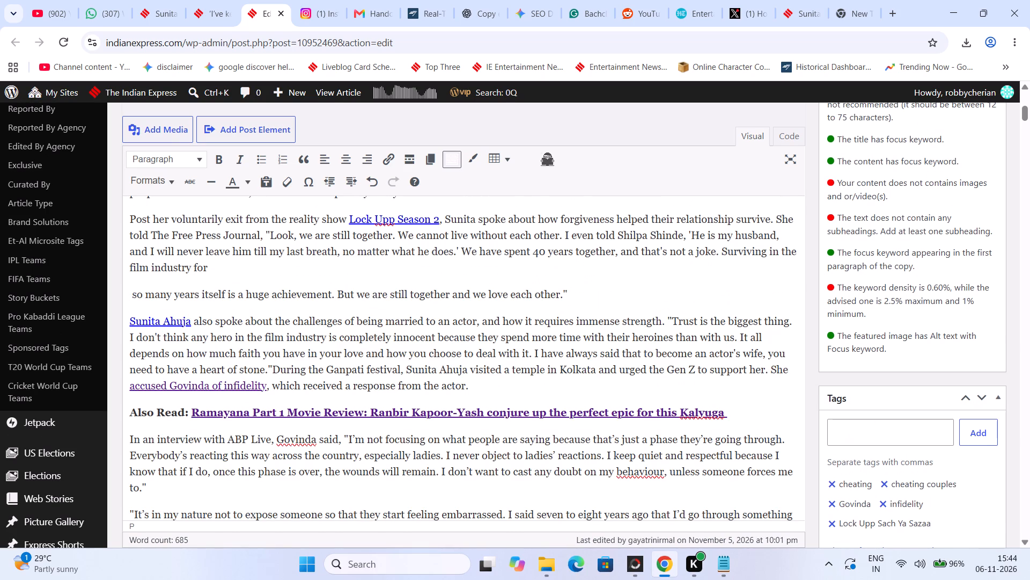
drag(496, 386, 346, 330)
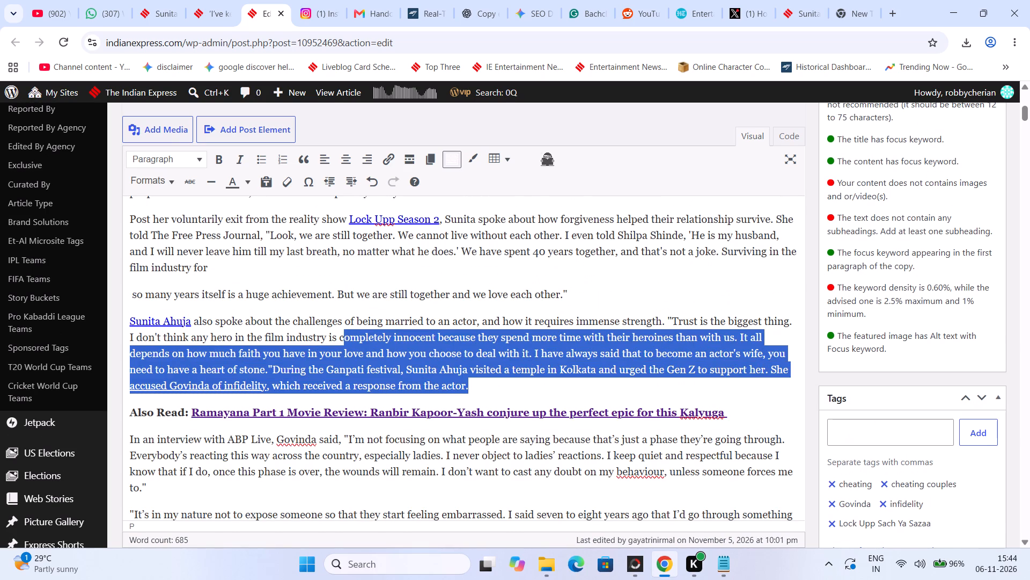
drag(346, 330, 317, 314)
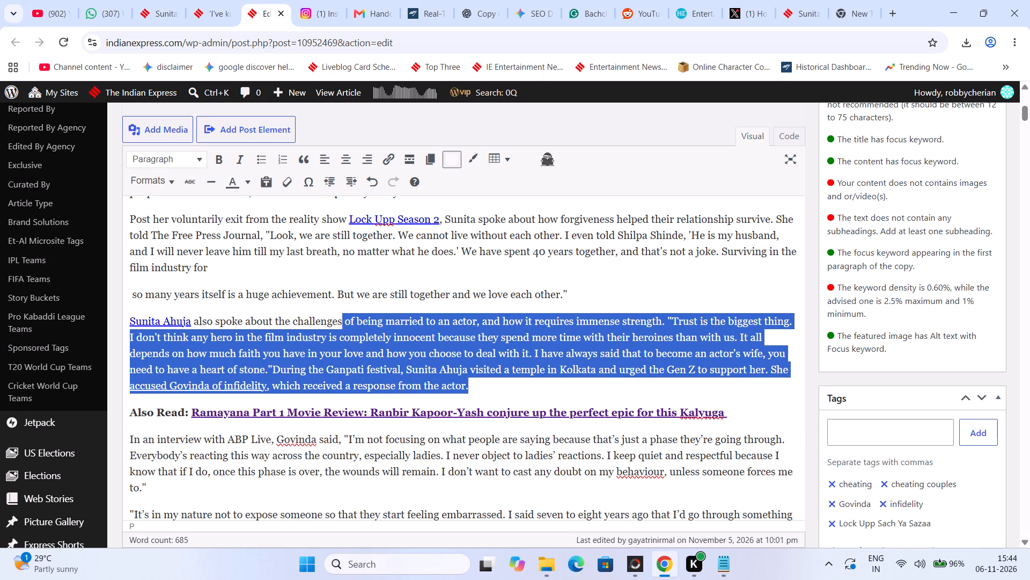
drag(317, 314, 146, 402)
scroll(184, 255, up, 3)
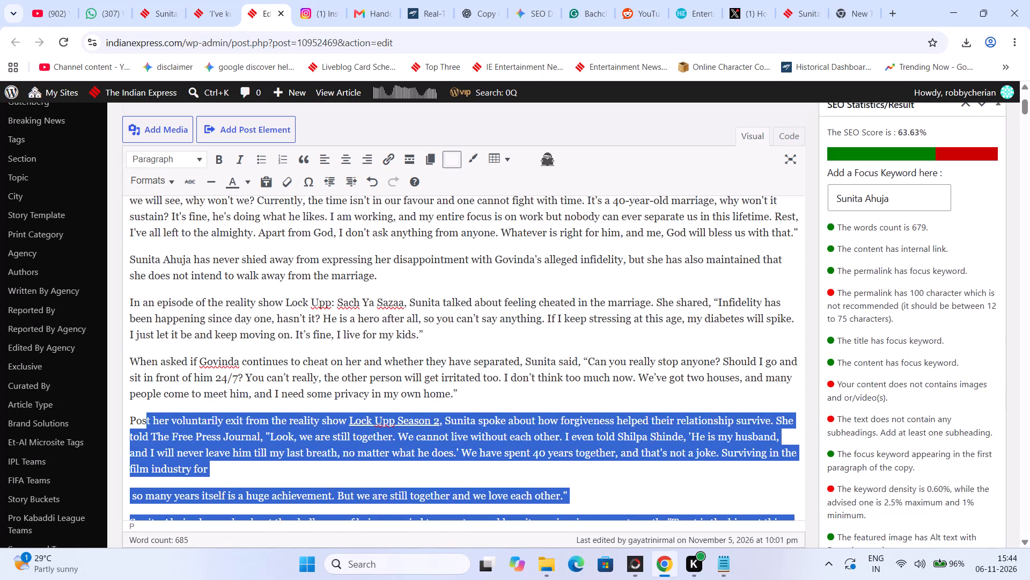
drag(146, 402, 109, 398)
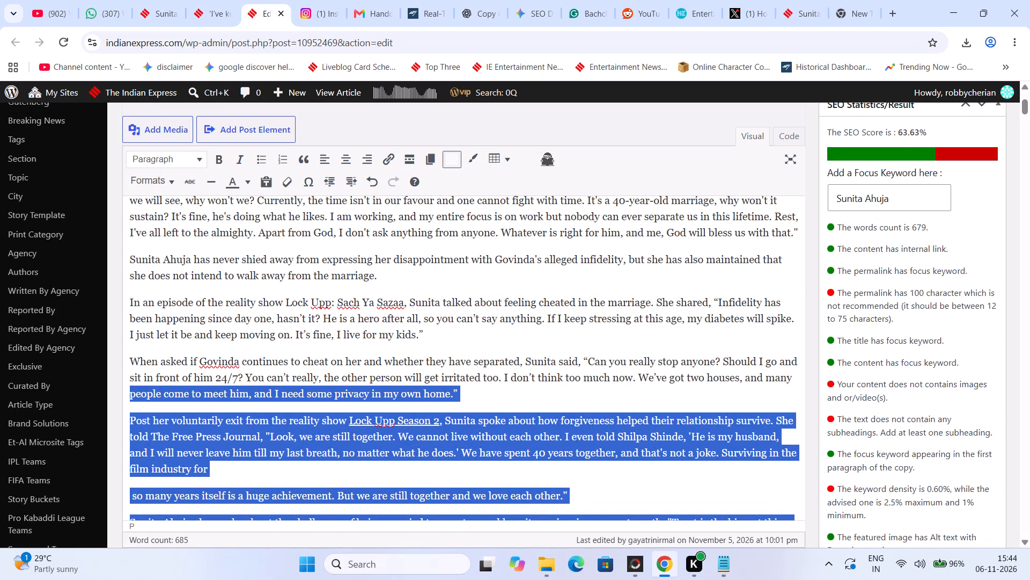
drag(109, 398, 112, 404)
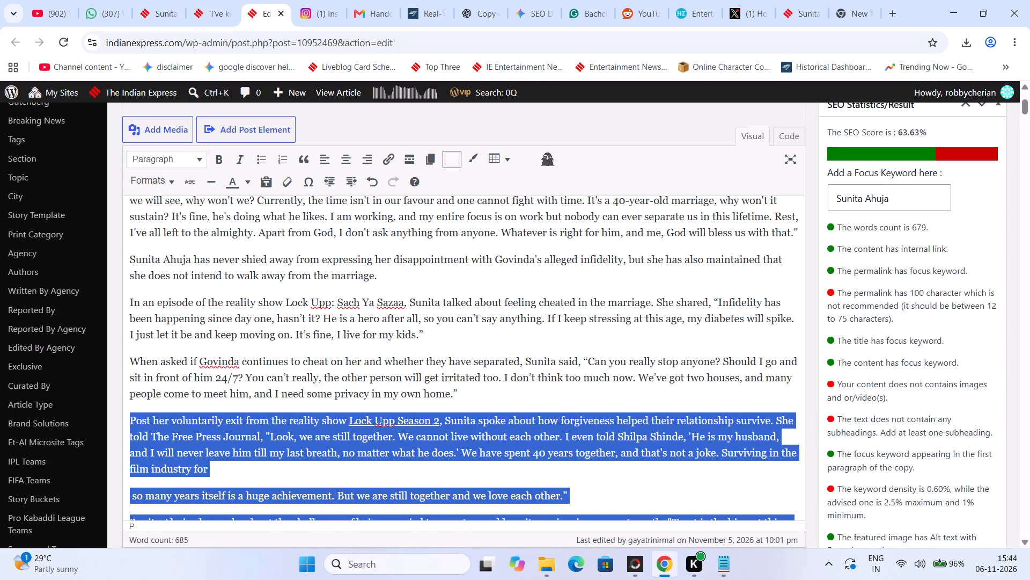
In the published article on Sunita's Lock Upp exit, find and copy the passage from “Sunita clarified” through “don't see those shackles.”.
click(150, 0)
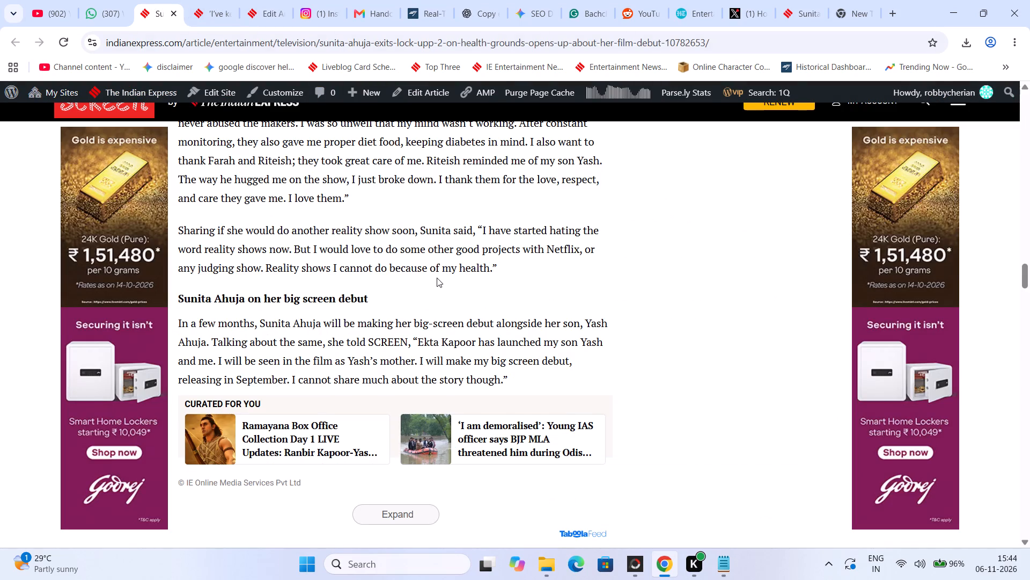
scroll(437, 278, down, 9)
scroll(437, 278, up, 6)
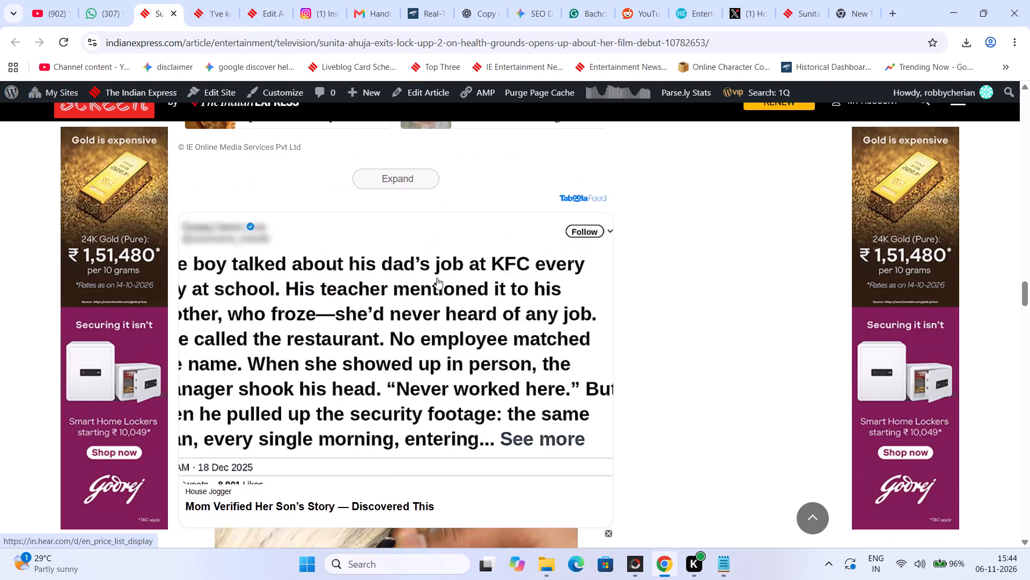
scroll(437, 278, up, 20)
scroll(437, 278, up, 14)
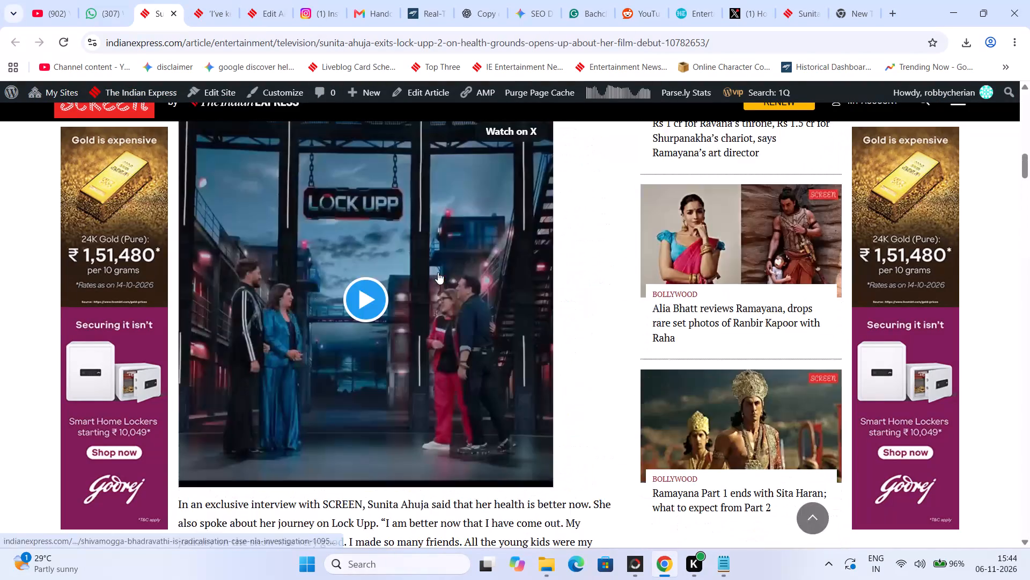
scroll(438, 272, up, 14)
scroll(438, 272, down, 7)
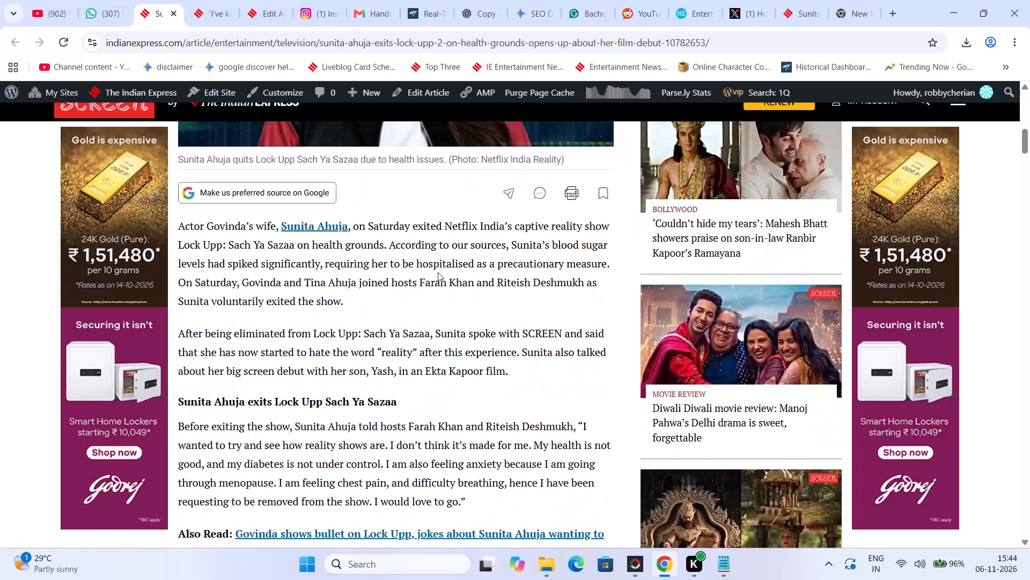
scroll(438, 272, down, 1)
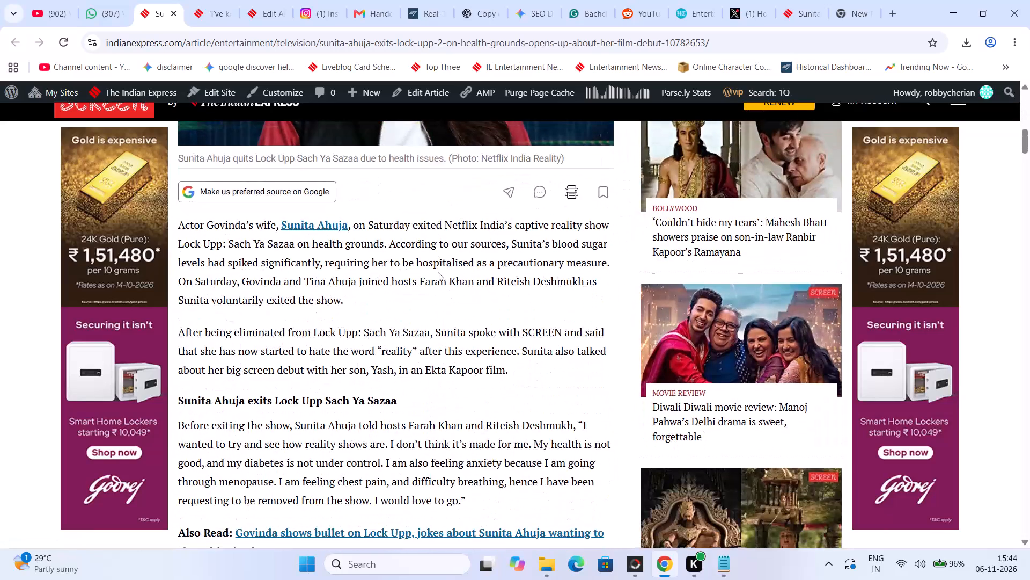
scroll(438, 272, down, 5)
scroll(438, 272, up, 4)
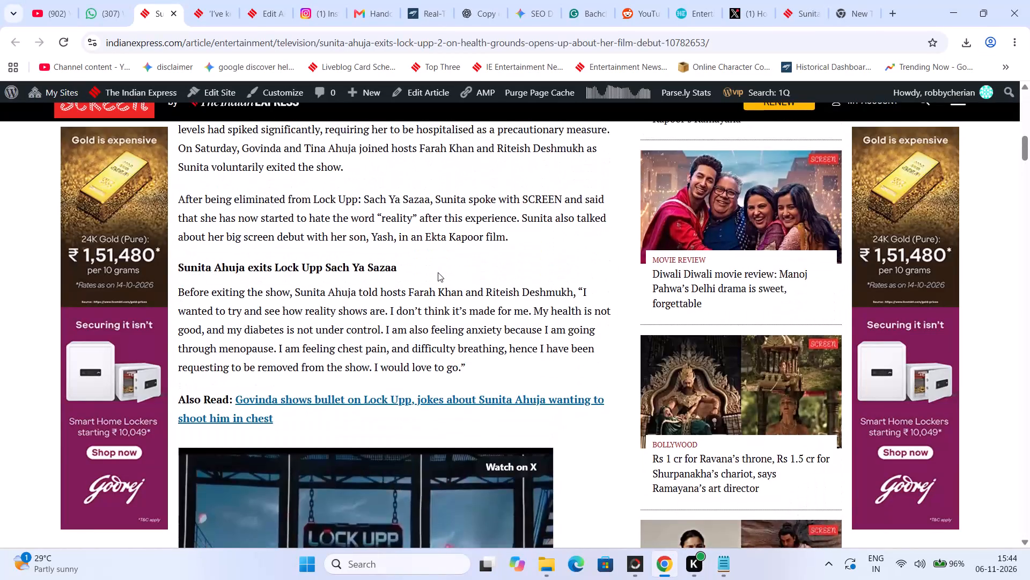
scroll(438, 272, down, 10)
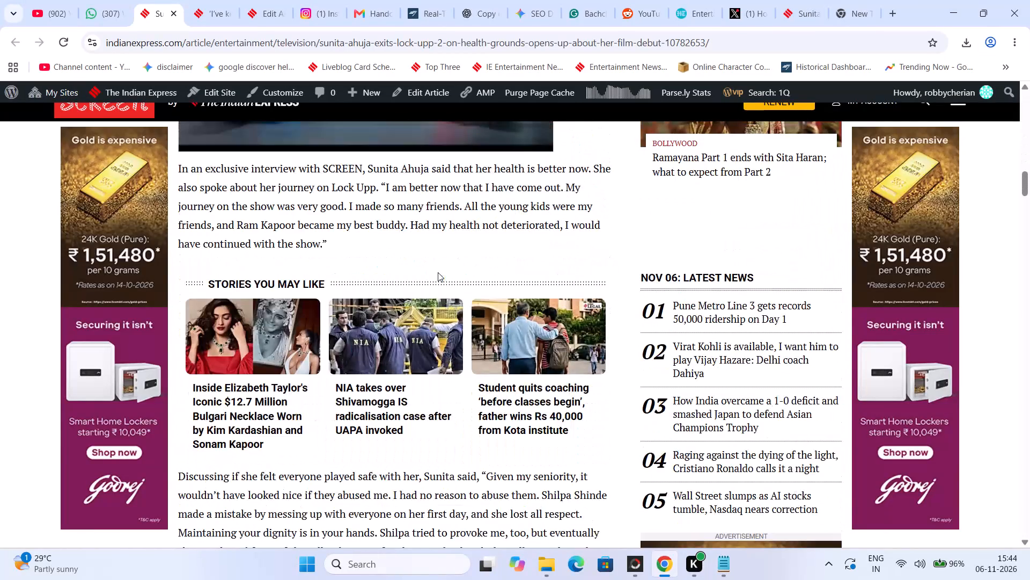
scroll(438, 272, down, 7)
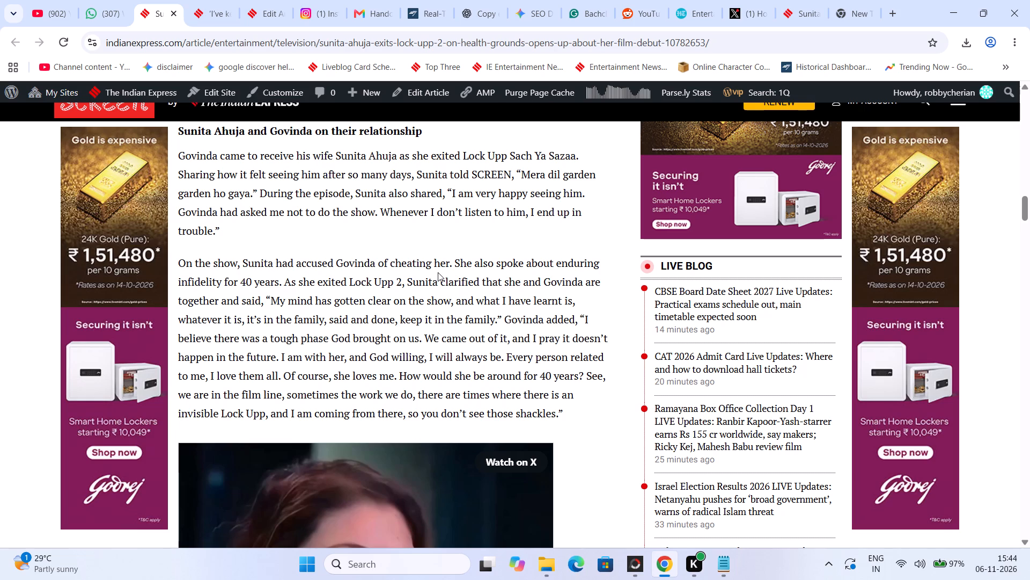
click(260, 301)
drag(404, 284, 607, 415)
right_click(498, 301)
click(510, 316)
Return to the draft and delete the selected paragraphs about forgiveness, marriage challenges and the Ganpati festival.
click(230, 0)
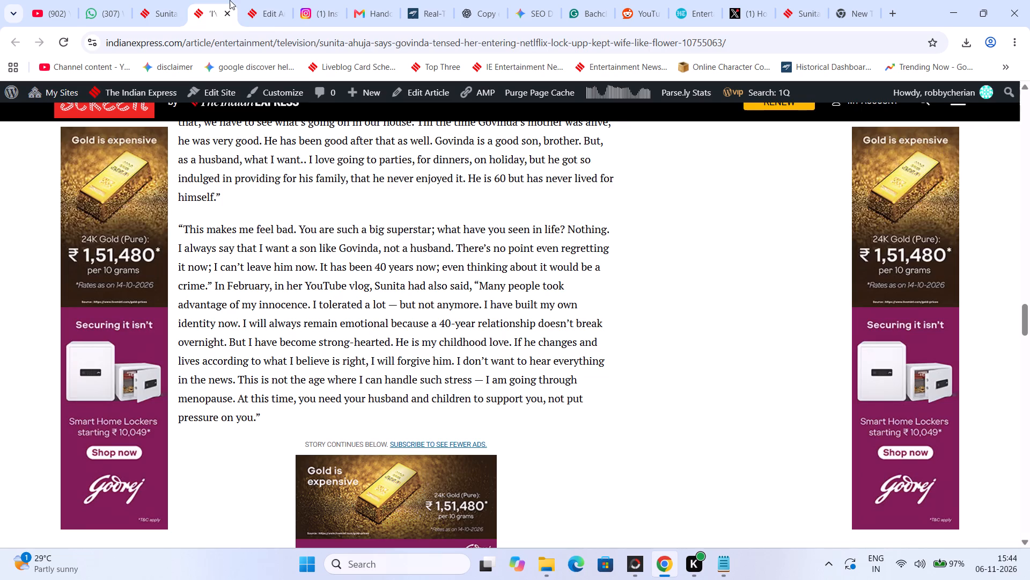
click(249, 0)
scroll(327, 189, down, 4)
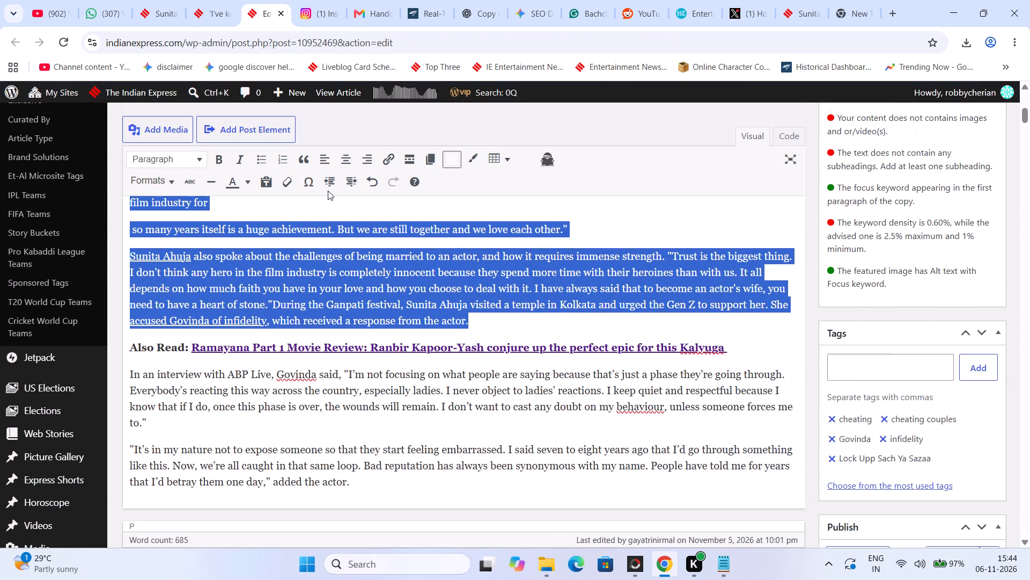
key(BackSpace)
Delete Govinda's two ABP Live interview paragraphs below the Ramayana Also Read link.
scroll(319, 204, up, 1)
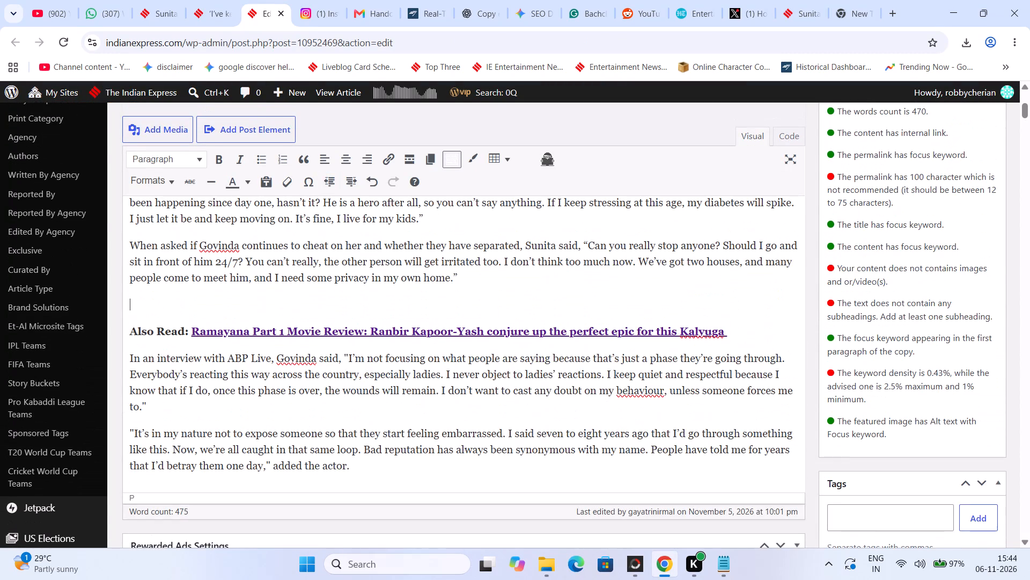
drag(374, 474, 133, 352)
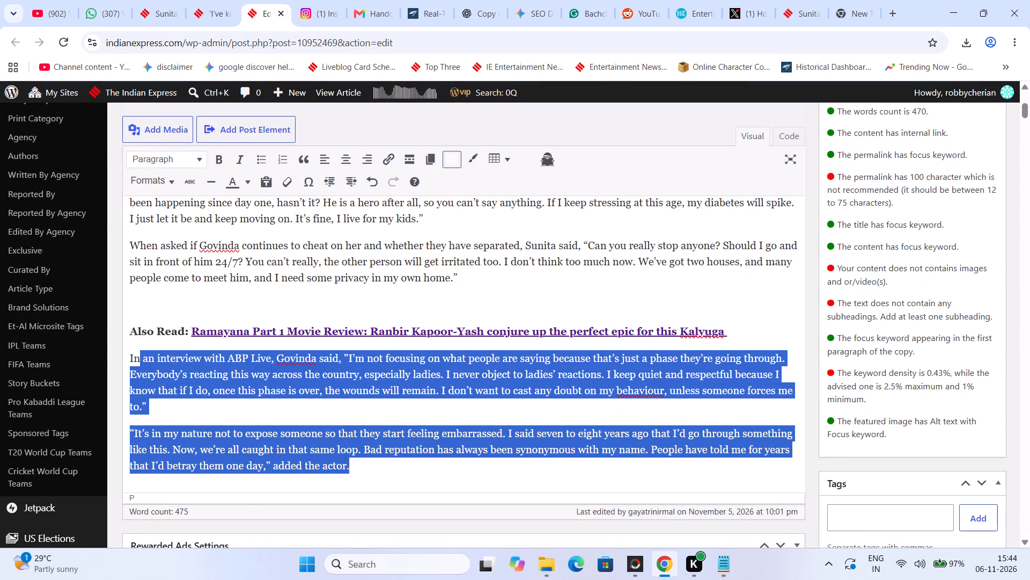
drag(133, 352, 131, 352)
key(BackSpace)
Paste the copied relationship passage below the Also Read link and remove the empty paragraph above that link.
click(209, 299)
click(196, 373)
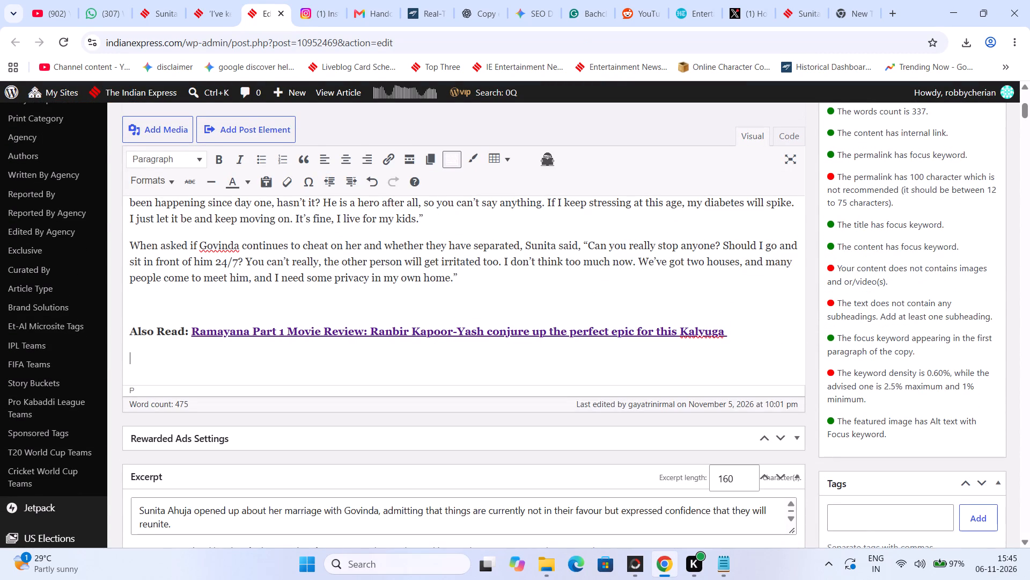
right_click(196, 373)
click(273, 231)
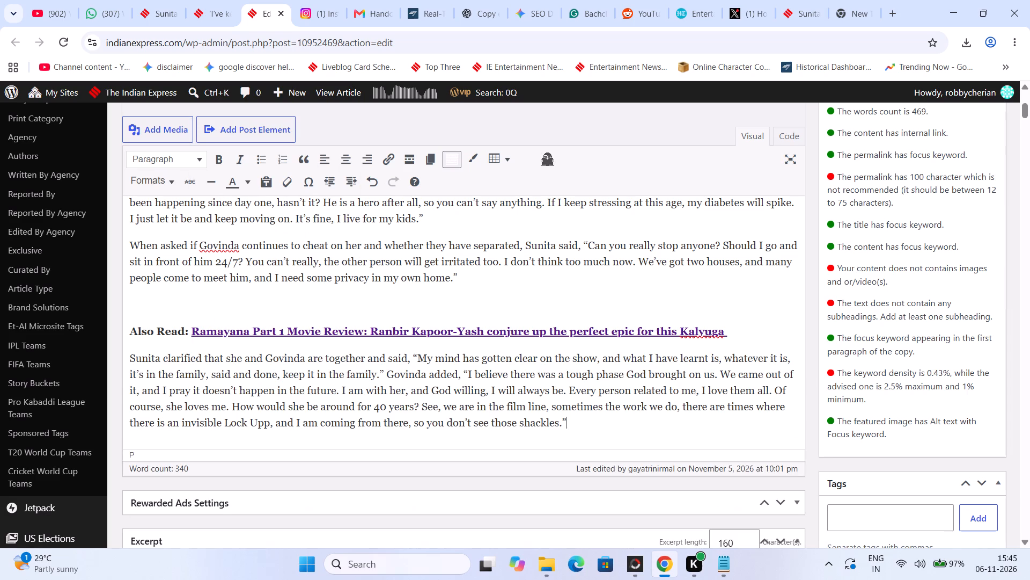
click(254, 301)
key(BackSpace)
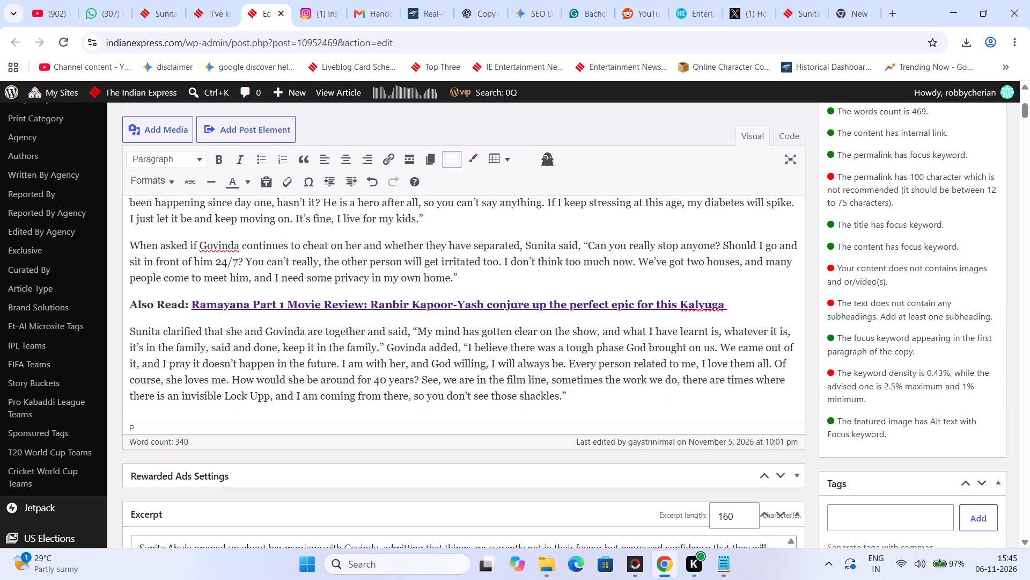
Add the flagged name “Govinda” to the spelling dictionary.
right_click(239, 241)
click(303, 325)
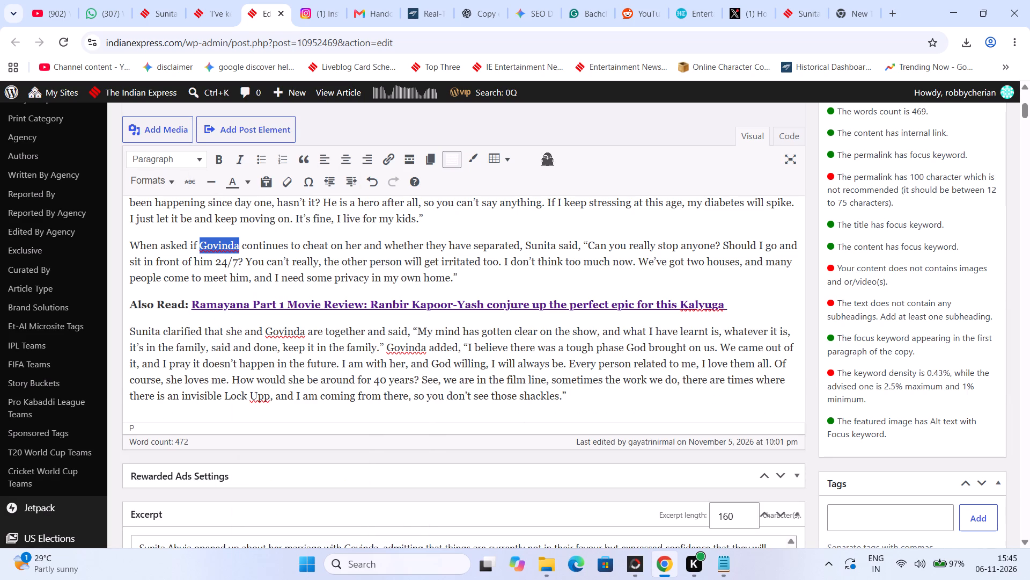
Add the lead-in “Post her exit from the show,” before “Sunita clarified” in the pasted paragraph.
click(129, 330)
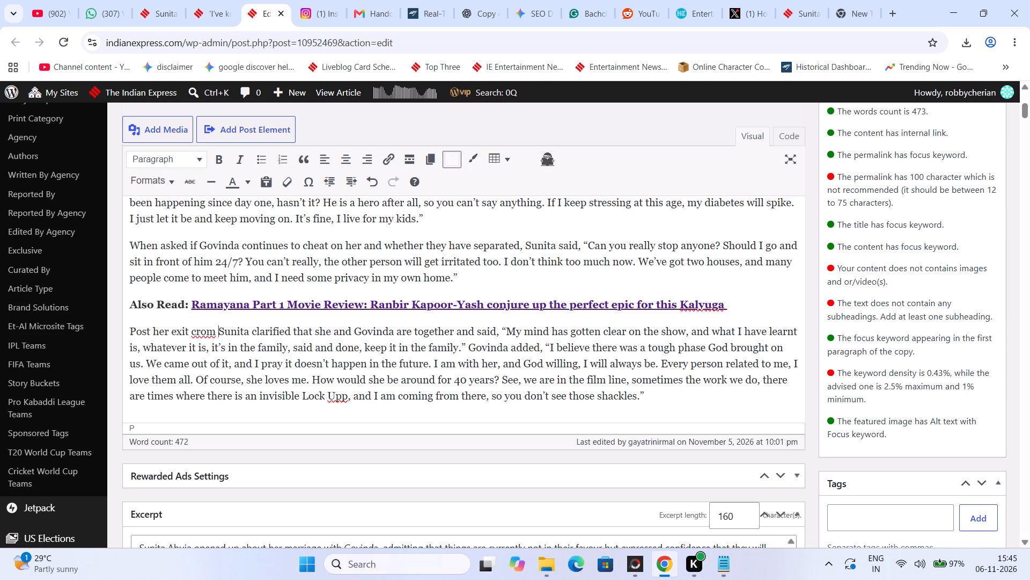
key(BackSpace)
key(BackSpace)
key(BackSpace)
key(BackSpace)
key(f)
key(BackSpace)
key(BackSpace)
text(from the show,)
key(space)
Insert “, meanwhile,” between “Govinda” and “added” in the pasted paragraph.
key(Right)
key(Right)
key(Right)
key(Right)
key(Right)
key(Right)
key(Right)
key(Right)
key(Right)
key(Right)
key(Right)
key(Right)
key(Right)
key(Right)
key(Right)
key(Right)
key(Right)
key(Right)
key(Right)
key(Right)
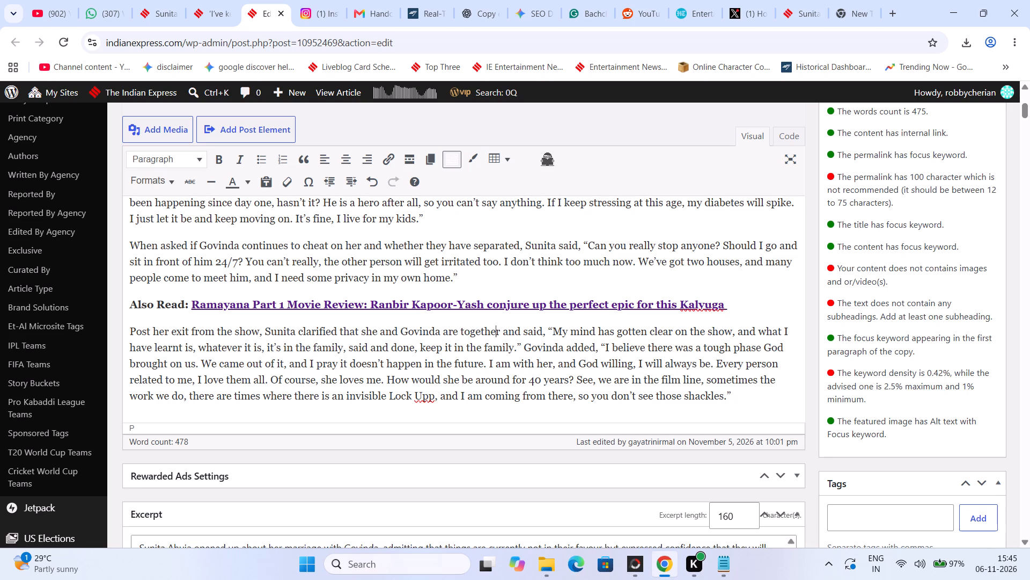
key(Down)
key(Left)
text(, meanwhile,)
Proofread Govinda's quote in the rest of the pasted paragraph.
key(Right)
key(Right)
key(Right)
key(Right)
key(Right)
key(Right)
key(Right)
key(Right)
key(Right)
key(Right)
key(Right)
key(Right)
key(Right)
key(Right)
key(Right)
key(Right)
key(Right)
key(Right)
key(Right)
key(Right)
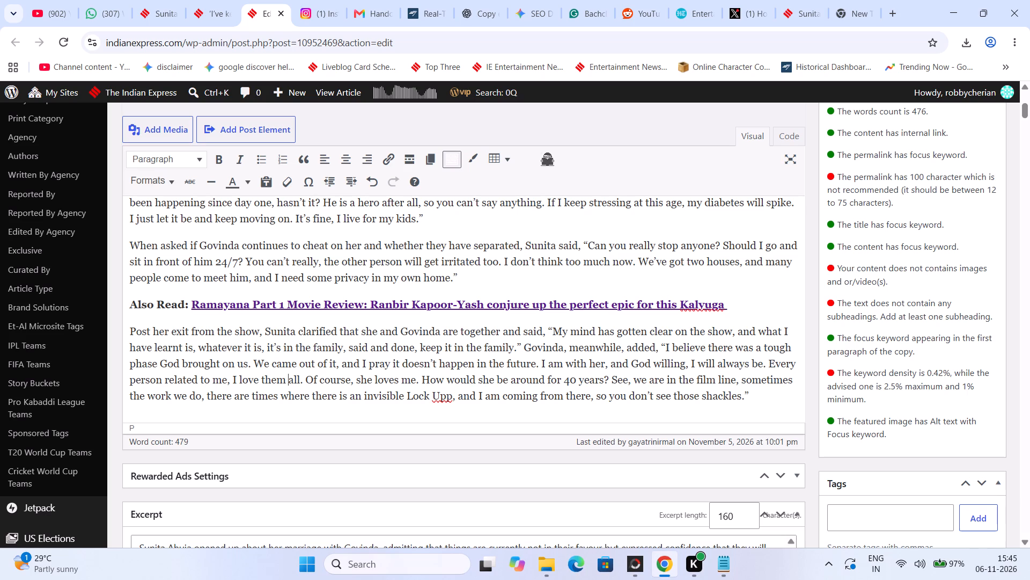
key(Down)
Add the flagged words “Upp” and “Sach” from the reality show's title to the spelling dictionary.
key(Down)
scroll(245, 280, up, 1)
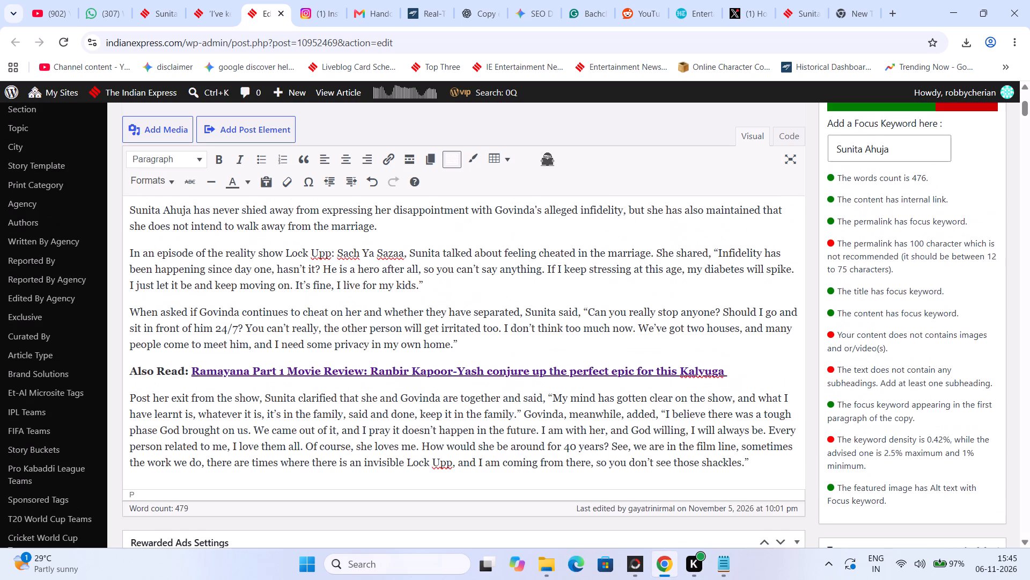
scroll(245, 280, down, 1)
scroll(246, 280, up, 1)
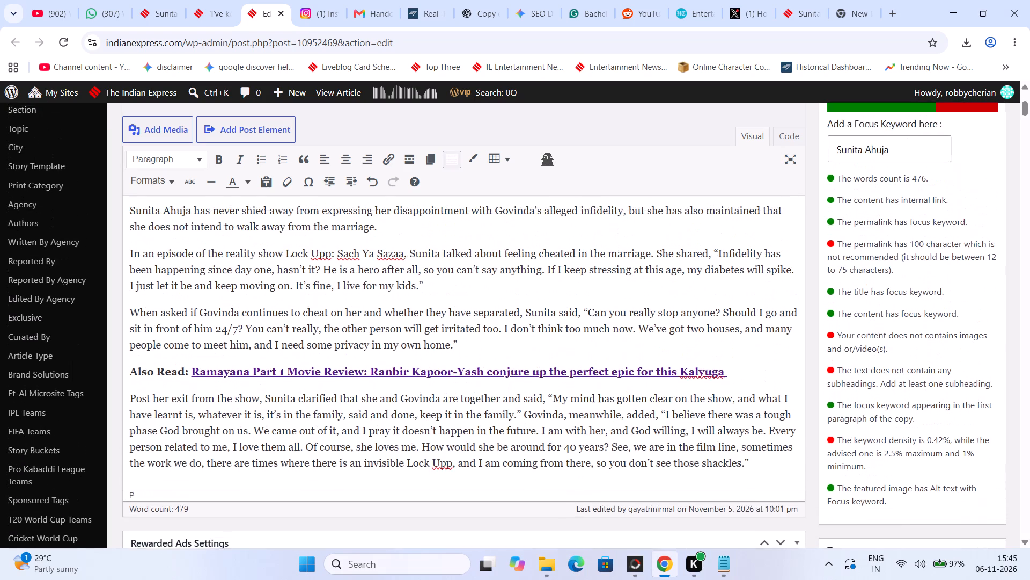
scroll(246, 280, up, 4)
scroll(246, 280, down, 2)
right_click(329, 360)
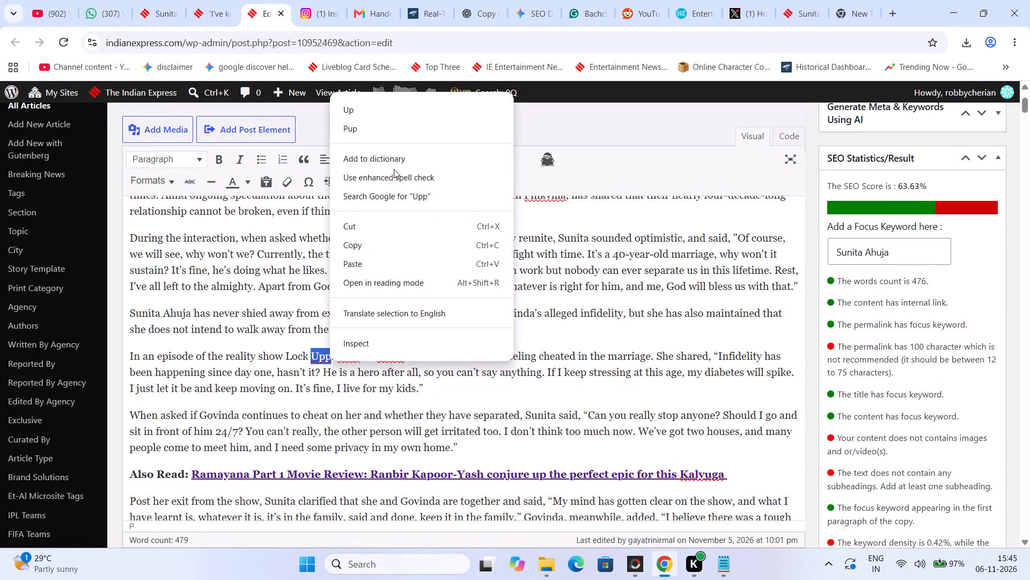
click(397, 166)
click(355, 360)
right_click(355, 360)
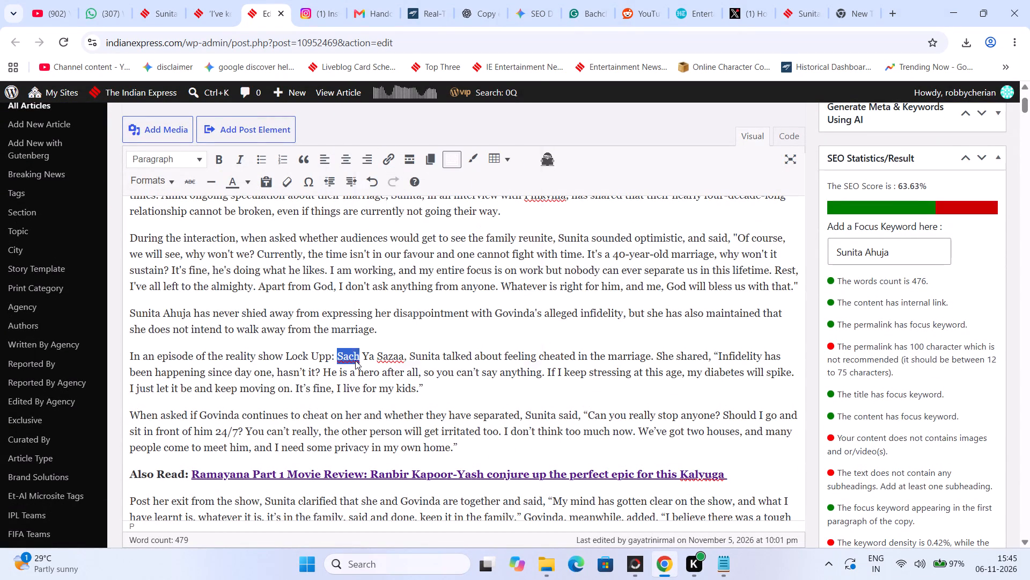
click(428, 165)
Check the spelling suggestions for the flagged word “Sazaa” in the show's title.
right_click(392, 353)
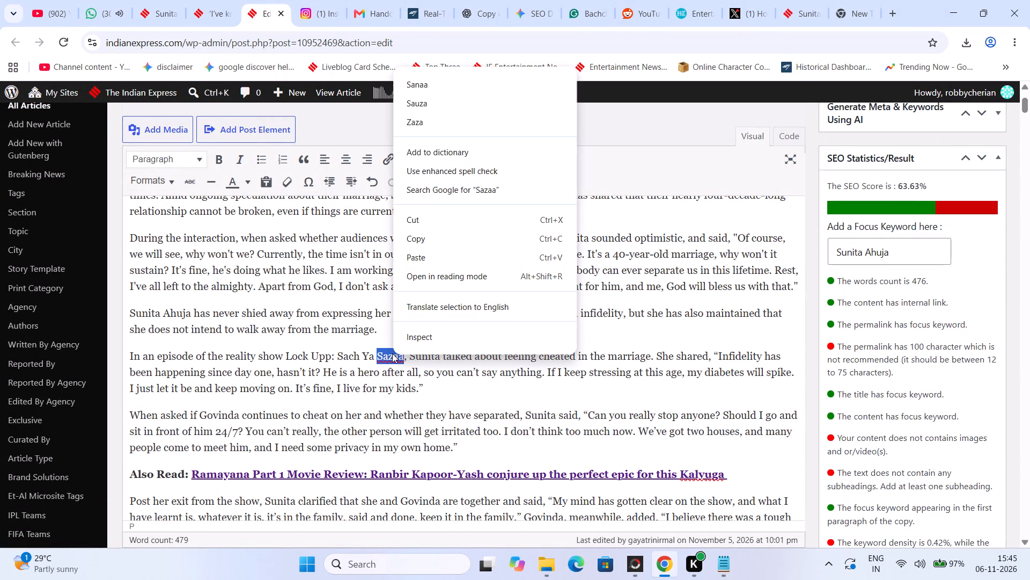
click(360, 354)
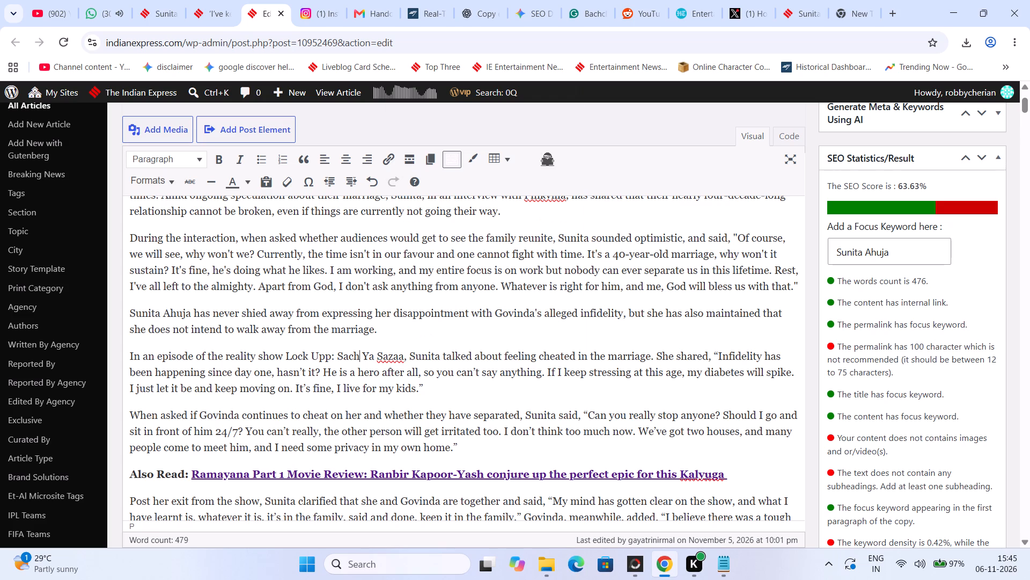
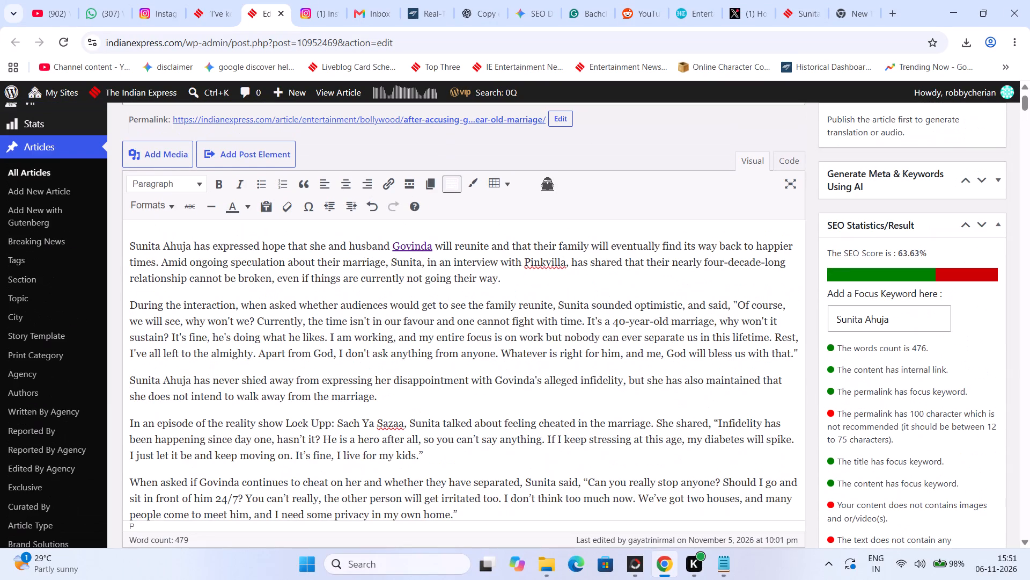
scroll(717, 282, down, 6)
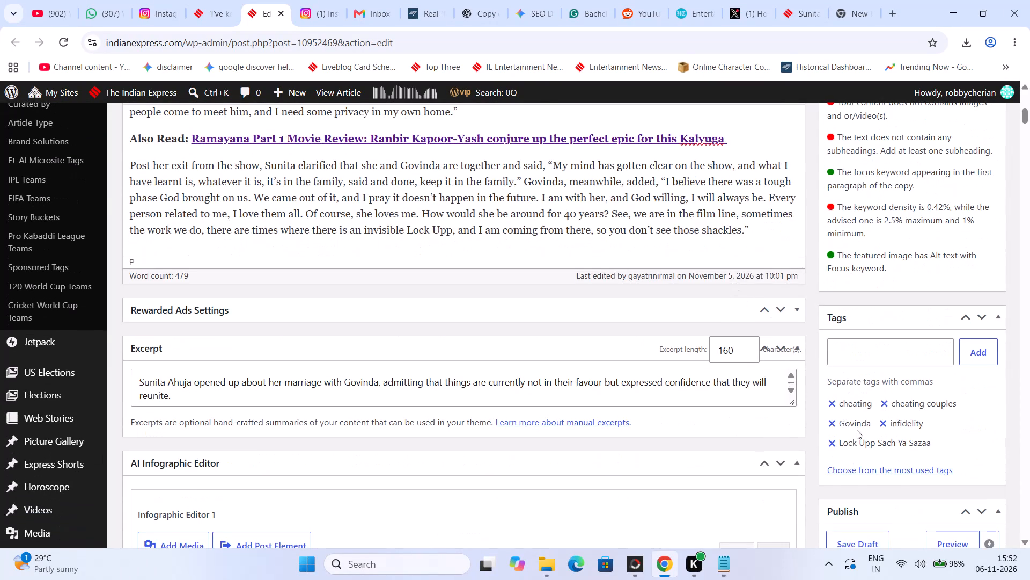
click(833, 532)
Switch from the browser to the PhotoScape X image editor.
click(679, 553)
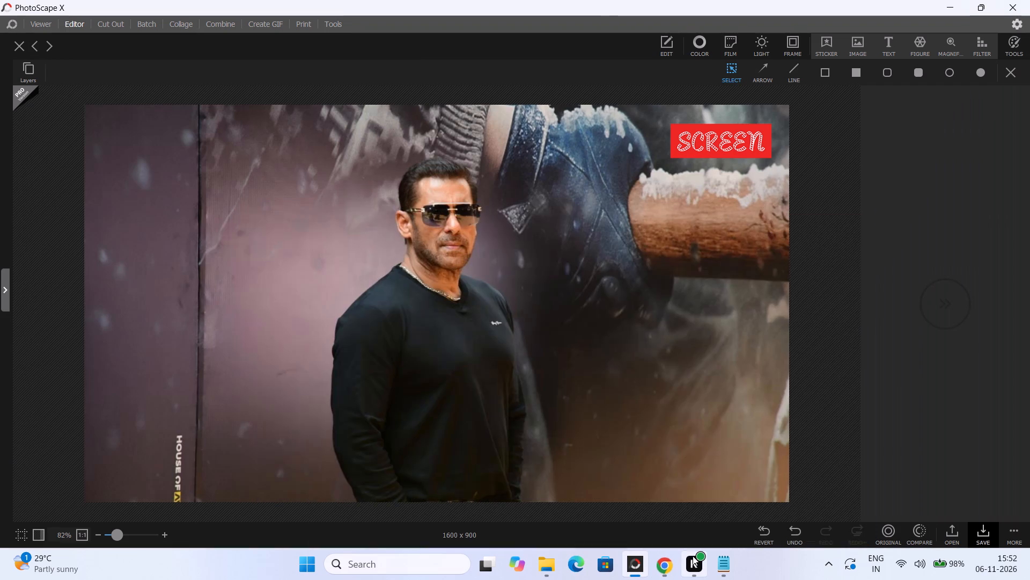
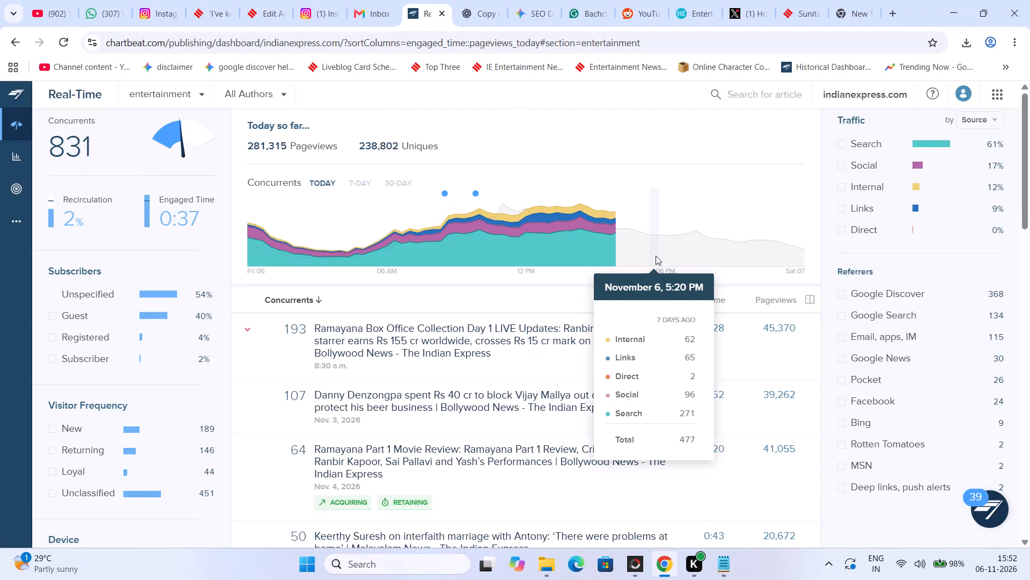
Review the top entertainment stories in Chartbeat and open the published Ramayana Box Office Collection Day 1 LIVE Updates article.
scroll(654, 256, down, 3)
scroll(654, 256, up, 2)
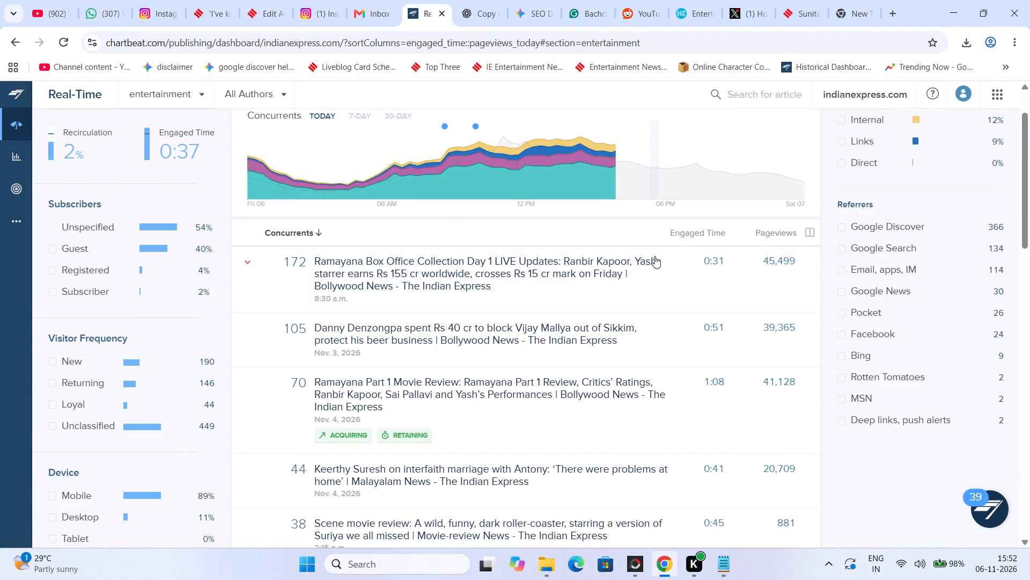
scroll(654, 256, down, 1)
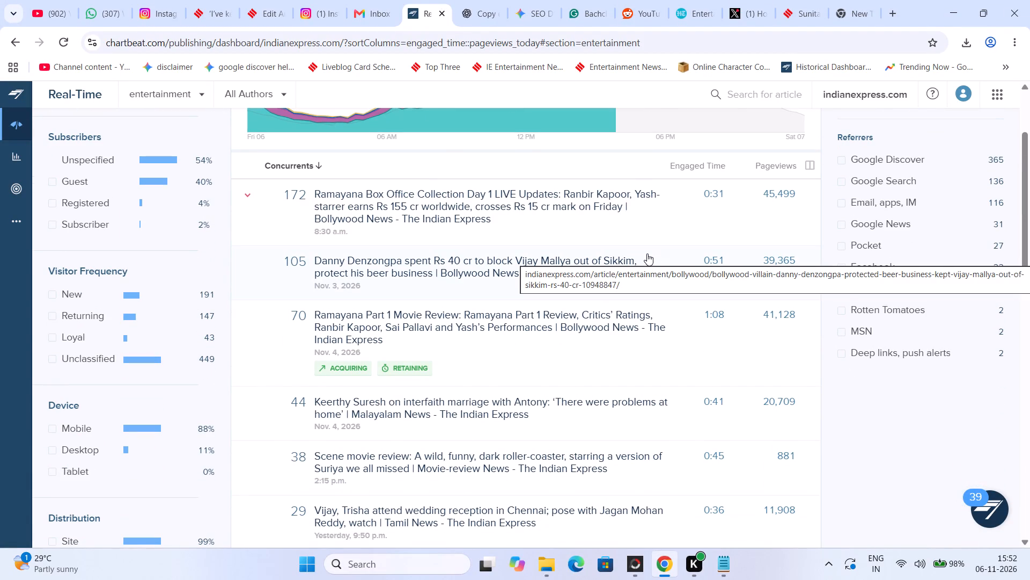
scroll(630, 241, down, 2)
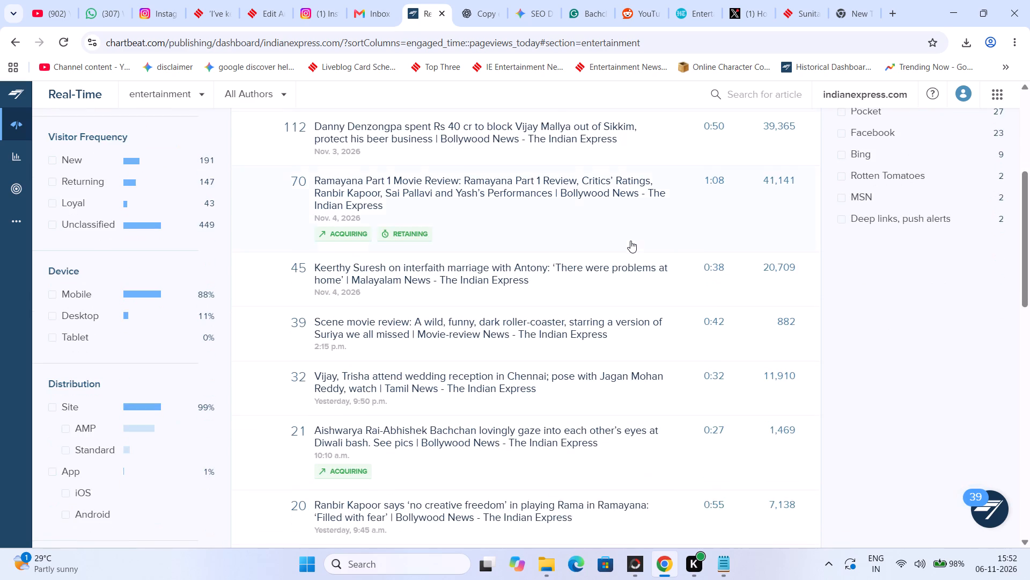
scroll(630, 241, down, 3)
scroll(558, 185, up, 4)
click(555, 150)
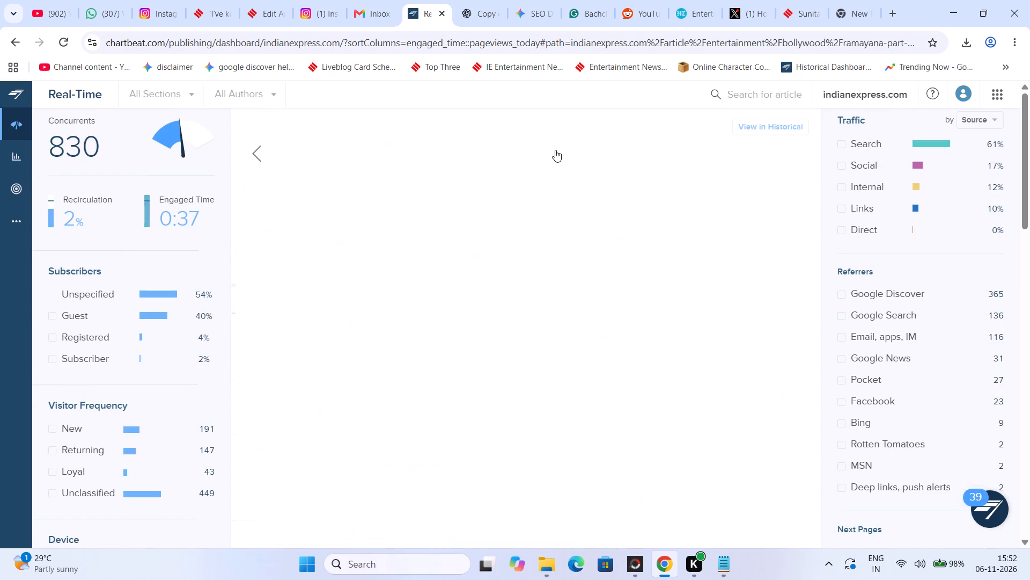
click(539, 168)
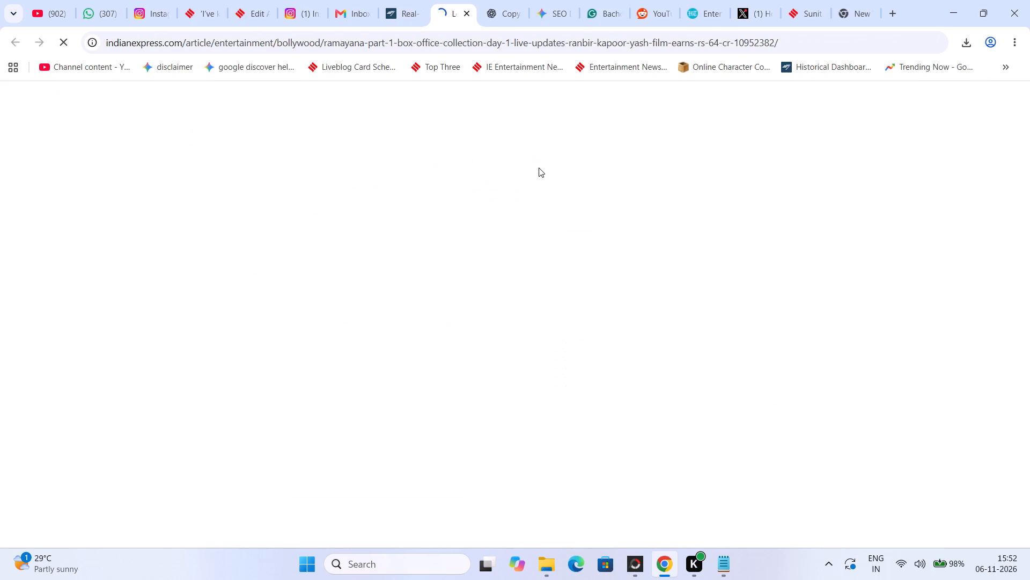
Look through the opening of the Ramayana box office live updates article, including its summary, lead image and caption.
scroll(539, 168, down, 3)
scroll(557, 282, down, 7)
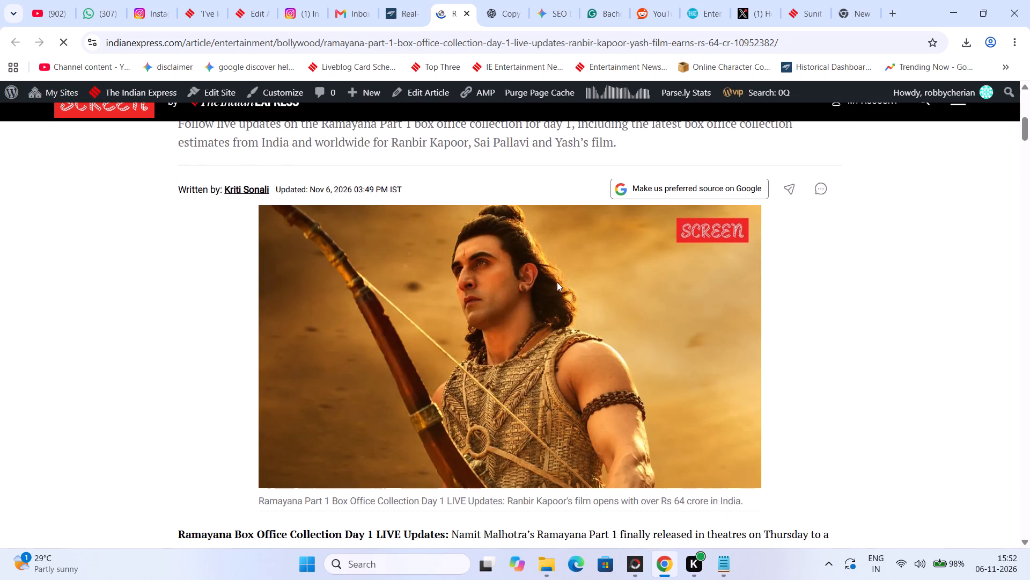
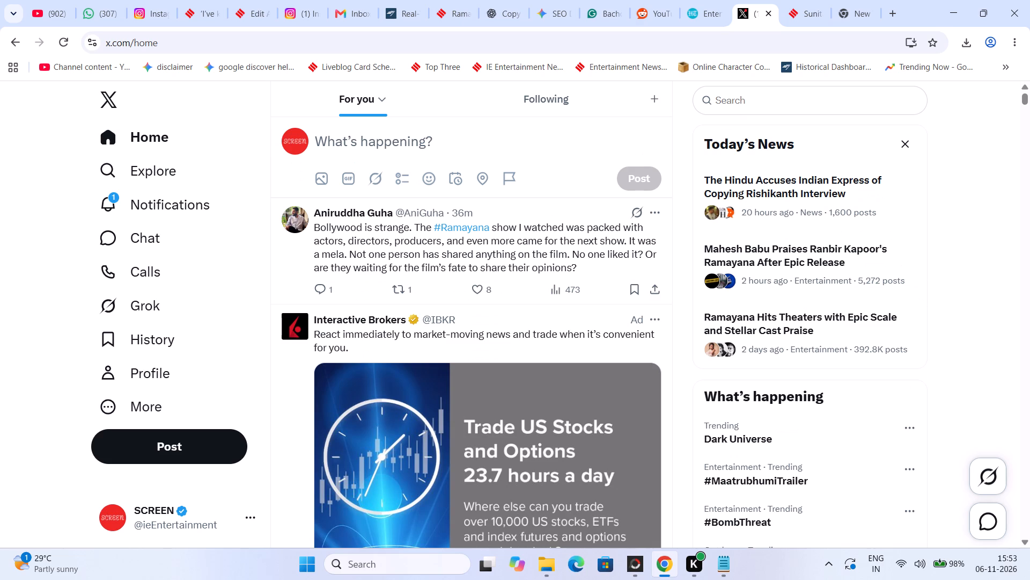
Look through the X home feed for posts about the Ramayana film and audience reactions to it.
scroll(463, 143, down, 1)
scroll(432, 256, down, 6)
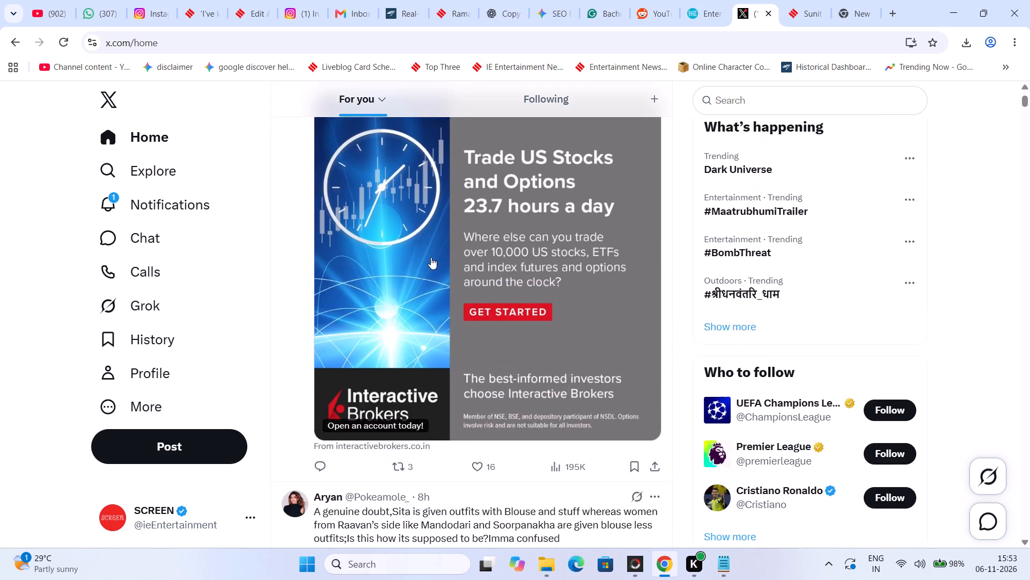
scroll(431, 257, down, 1)
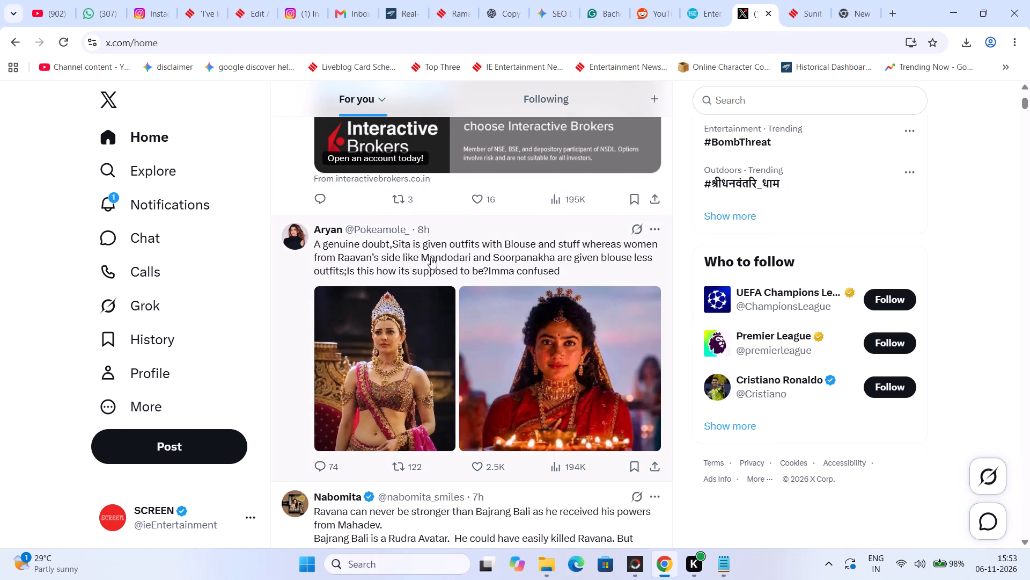
scroll(431, 257, down, 3)
scroll(431, 257, up, 2)
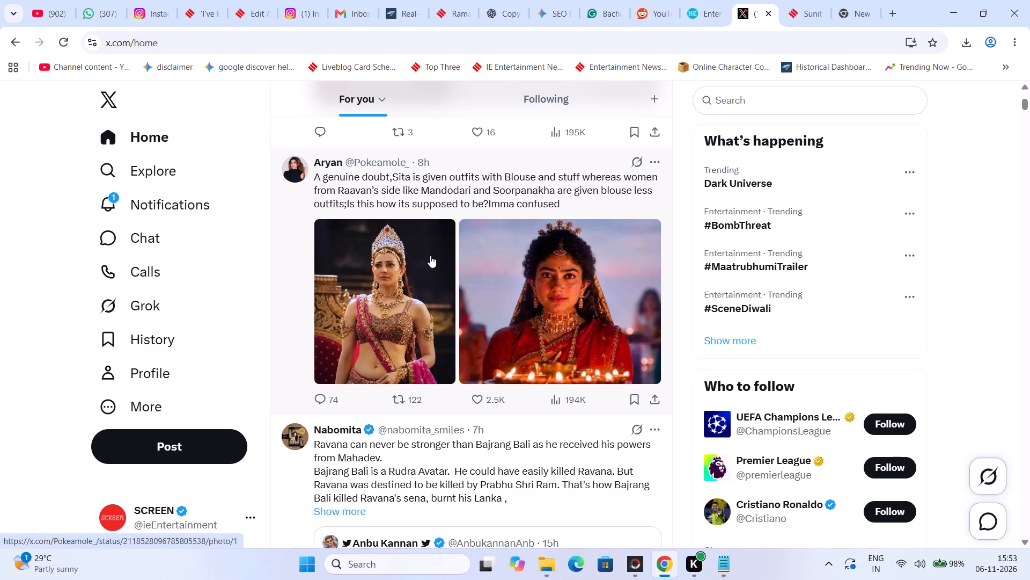
scroll(430, 256, down, 2)
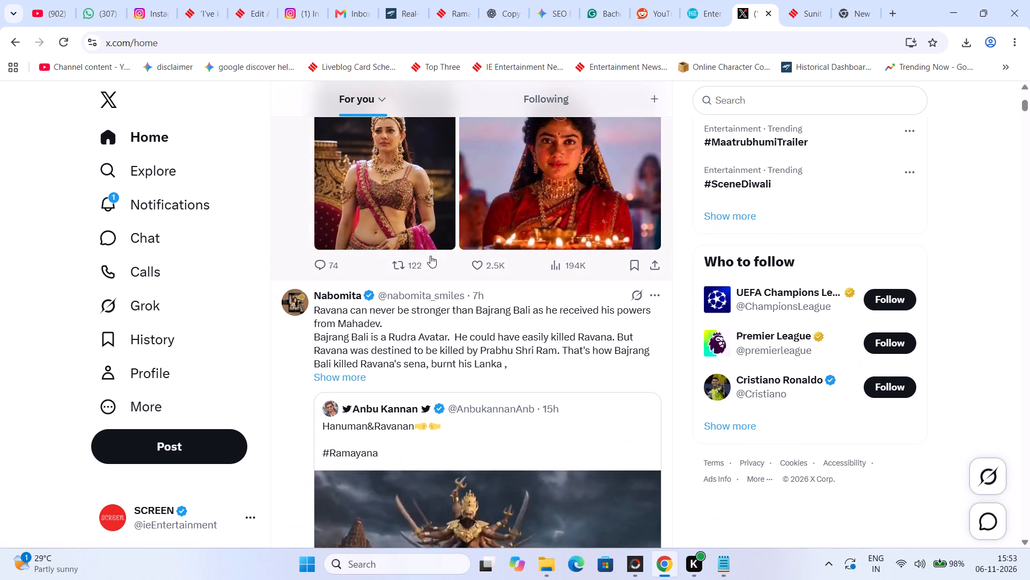
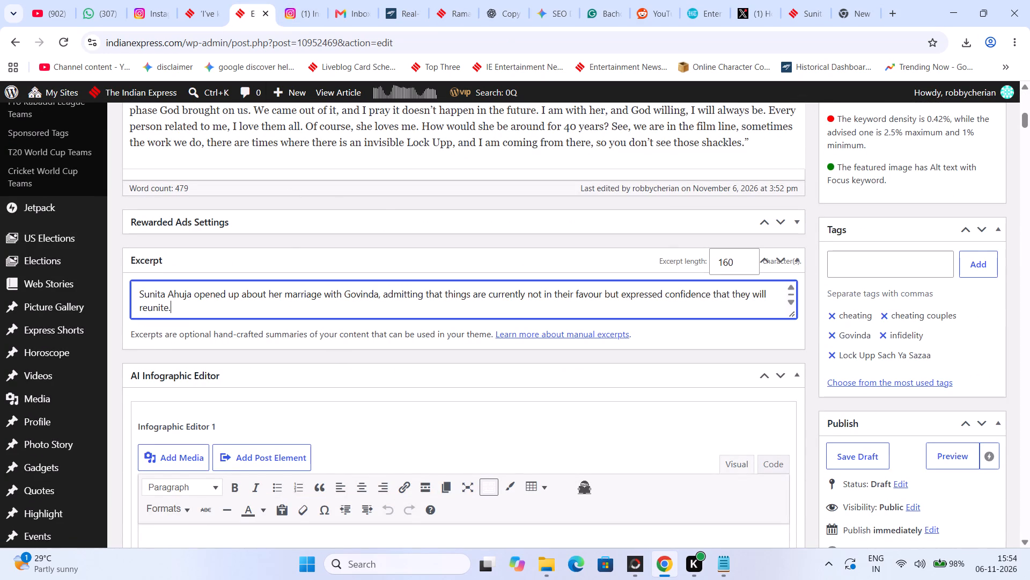
Copy “After accusing Govinda of infidelity, Sunita Ahuja confident about their reunion” from the article headline, leaving out the closing quote.
scroll(364, 313, up, 12)
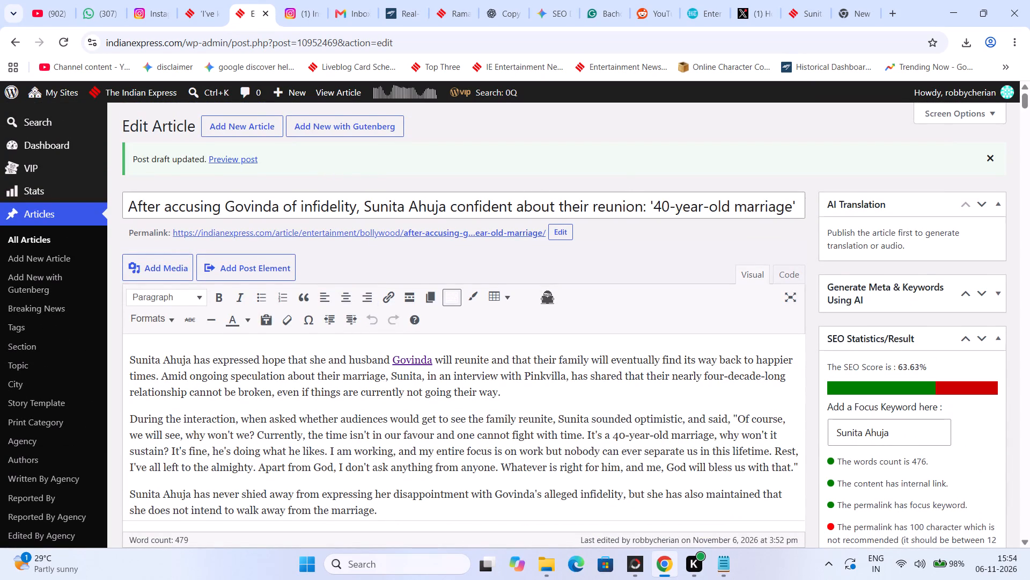
drag(639, 207, 130, 206)
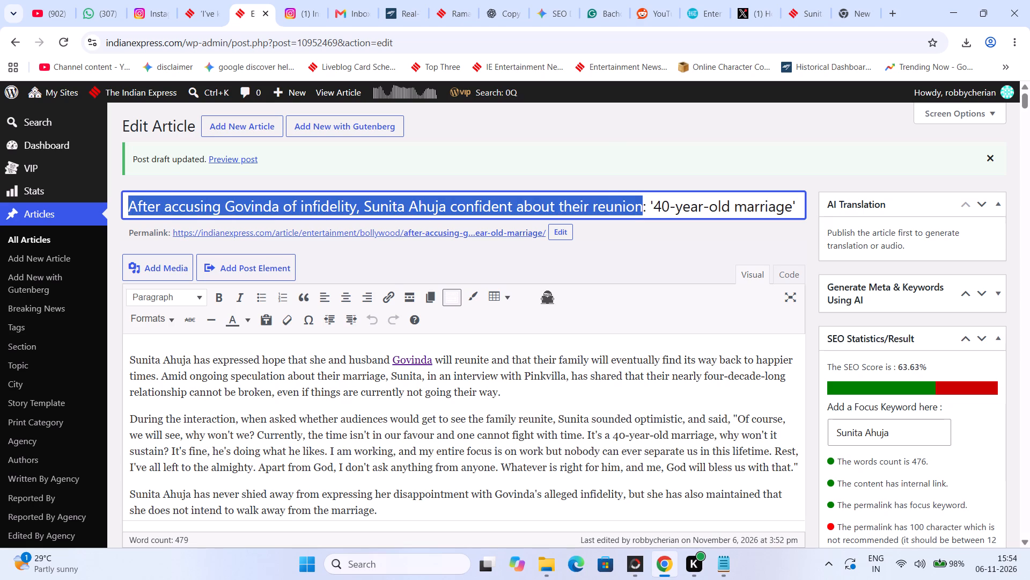
key(ctrl+c)
Shorten the article's permalink slug by removing "-40-year-old-marriage" so it ends in "confident-about-their-reunion".
click(559, 237)
drag(518, 237, 577, 244)
click(503, 238)
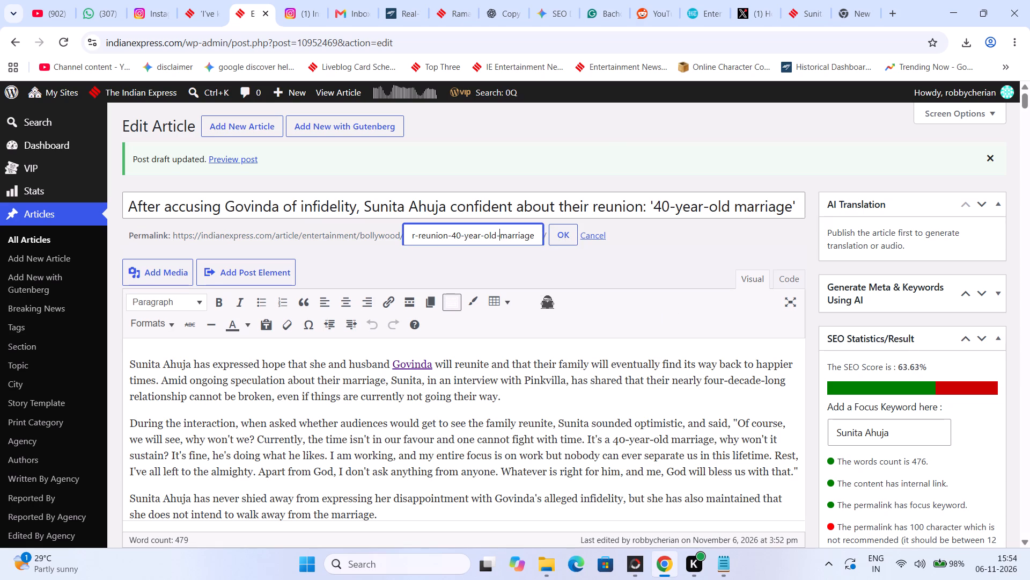
drag(447, 234, 867, 262)
key(BackSpace)
click(569, 224)
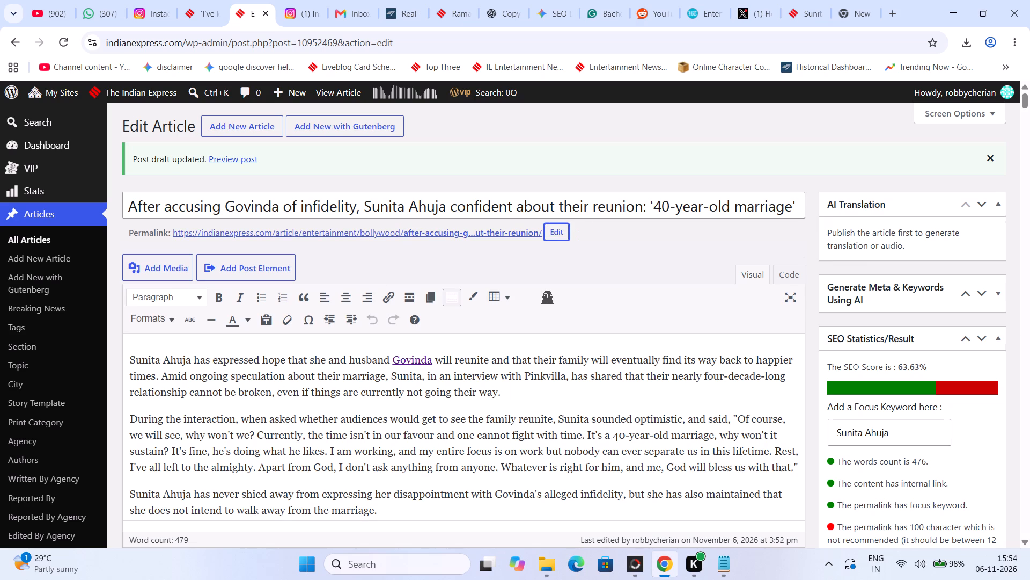
Copy "After accusing Govinda of infidelity, Sunita Ahuja confident about their reunion" from the article title and select the existing alternate heading text.
drag(640, 206, 92, 190)
key(ctrl+c)
click(1029, 188)
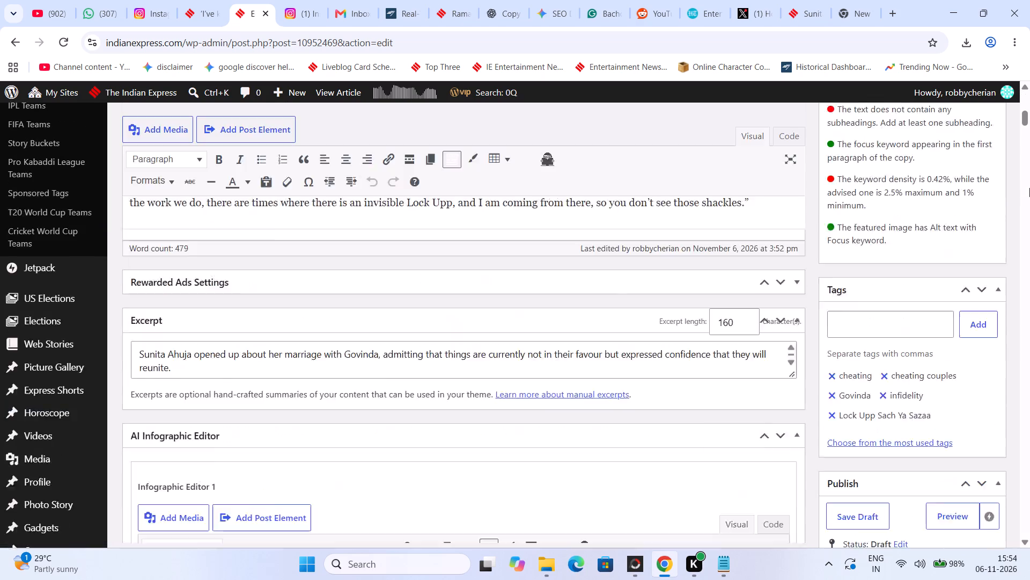
drag(1029, 188, 1029, 579)
triple_click(262, 116)
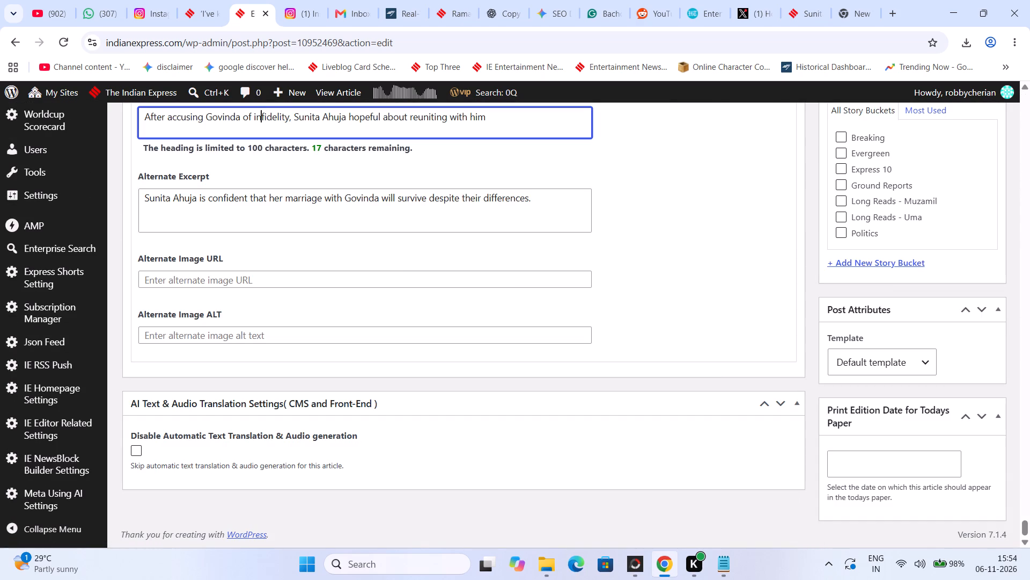
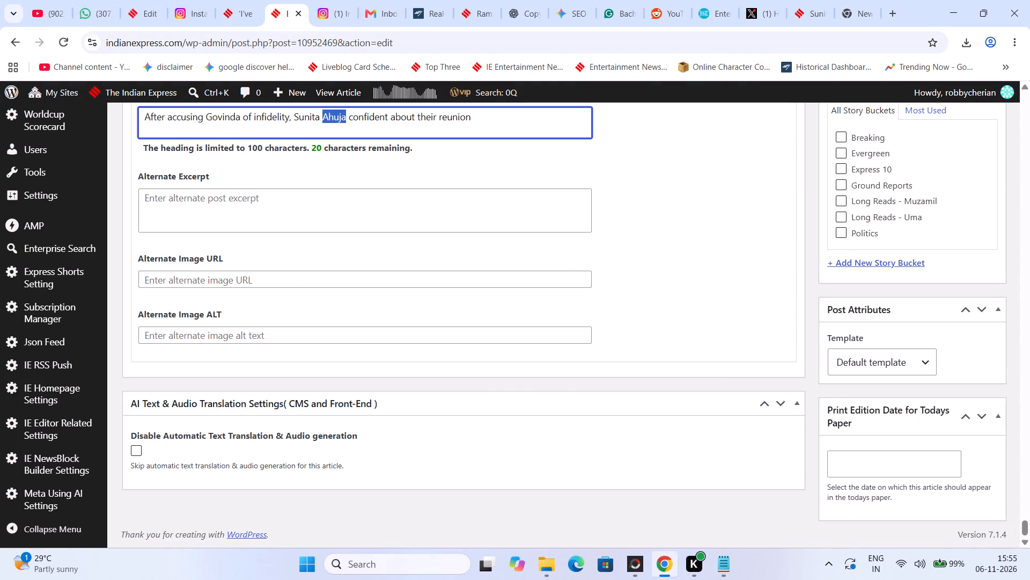
Select the word "Ahuja" in the article's alternate heading.
drag(347, 121, 348, 121)
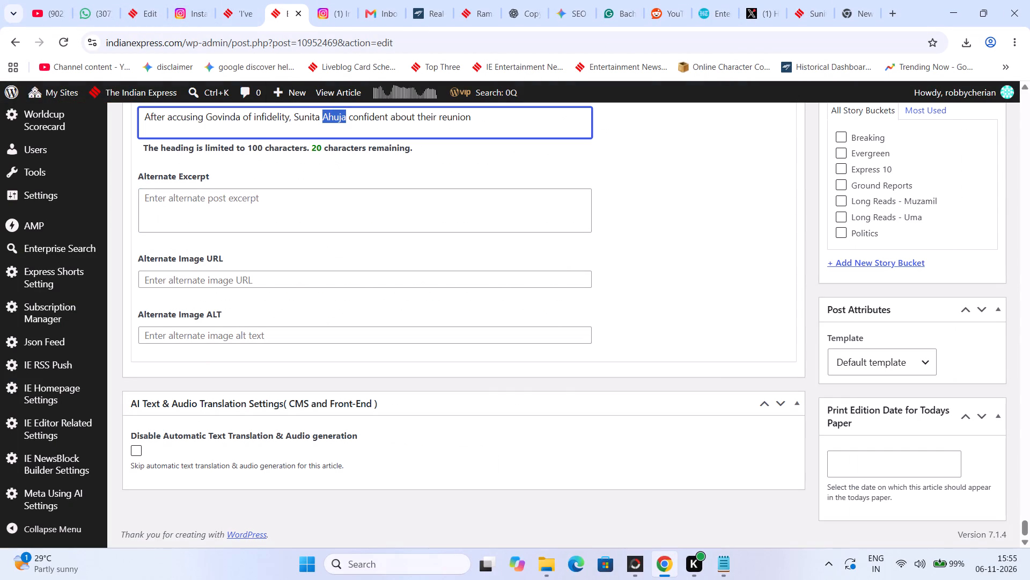
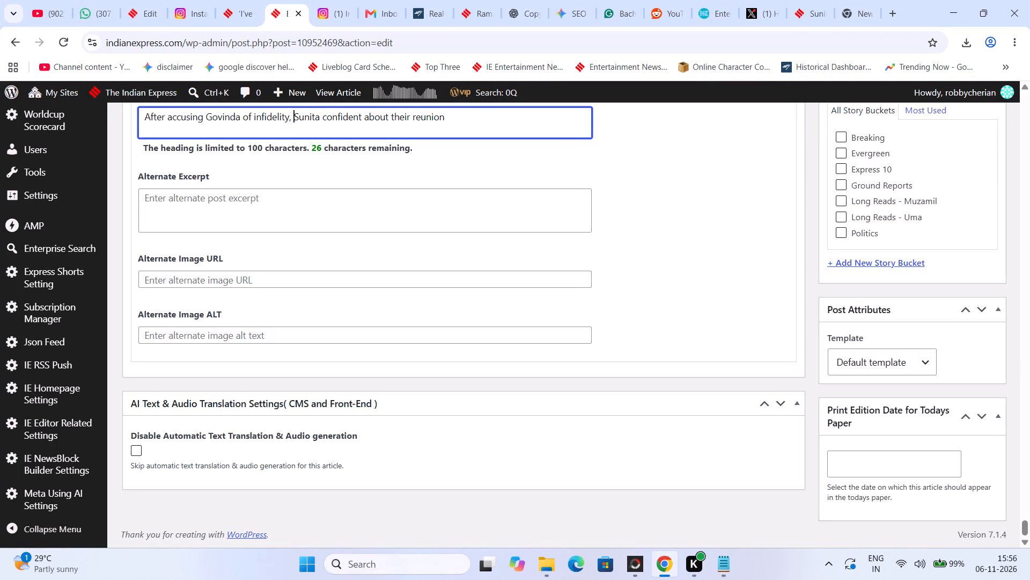
Insert the word "wife" before "Sunita" in the article's alternate heading.
key(w)
text(ife)
key(space)
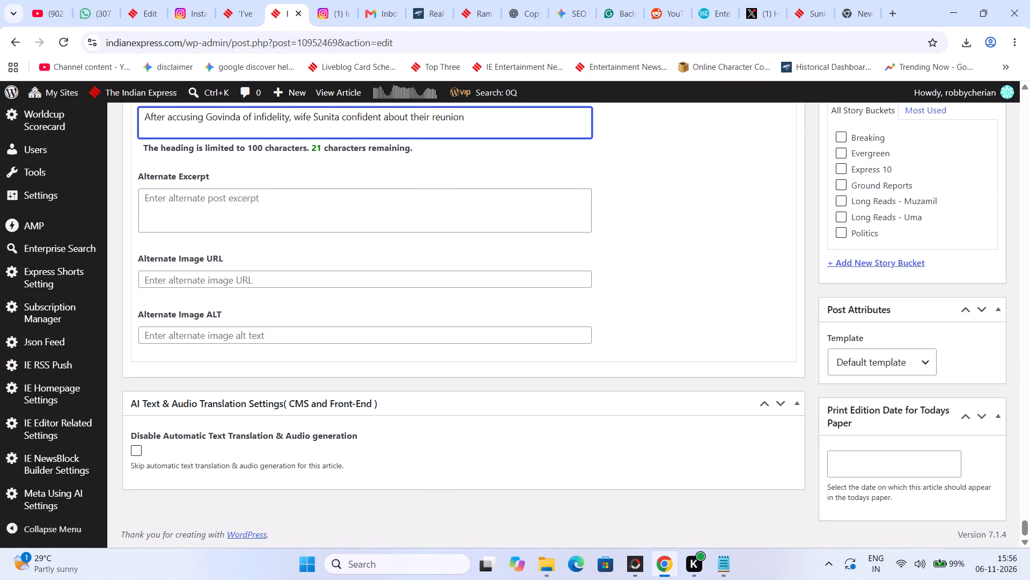
Replace "relationship" with "wife" in the third phrase of the article's SEO Keywords field.
scroll(367, 139, up, 20)
scroll(367, 139, up, 20)
scroll(367, 139, up, 4)
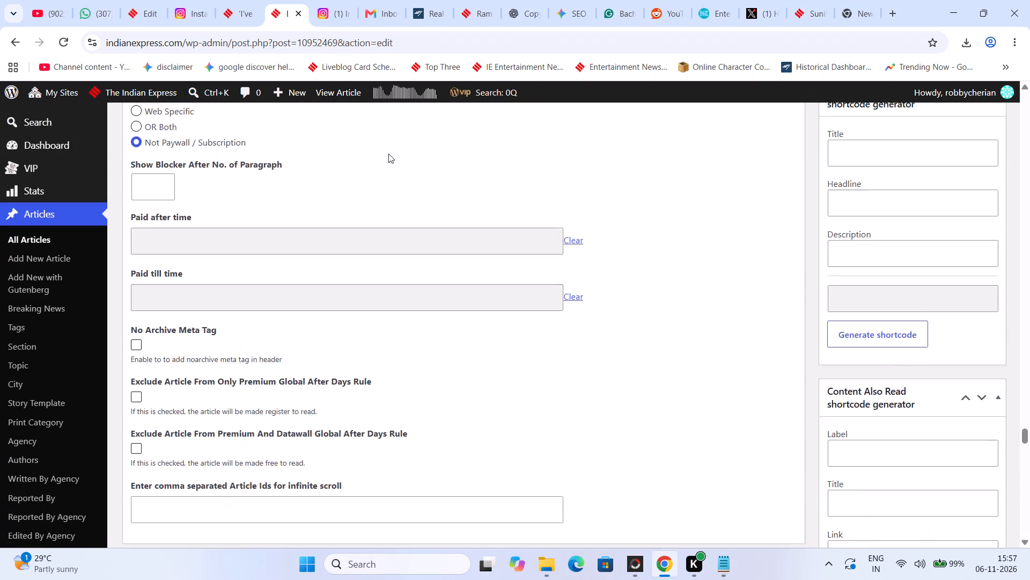
scroll(388, 154, up, 20)
scroll(388, 154, up, 20)
scroll(388, 154, up, 4)
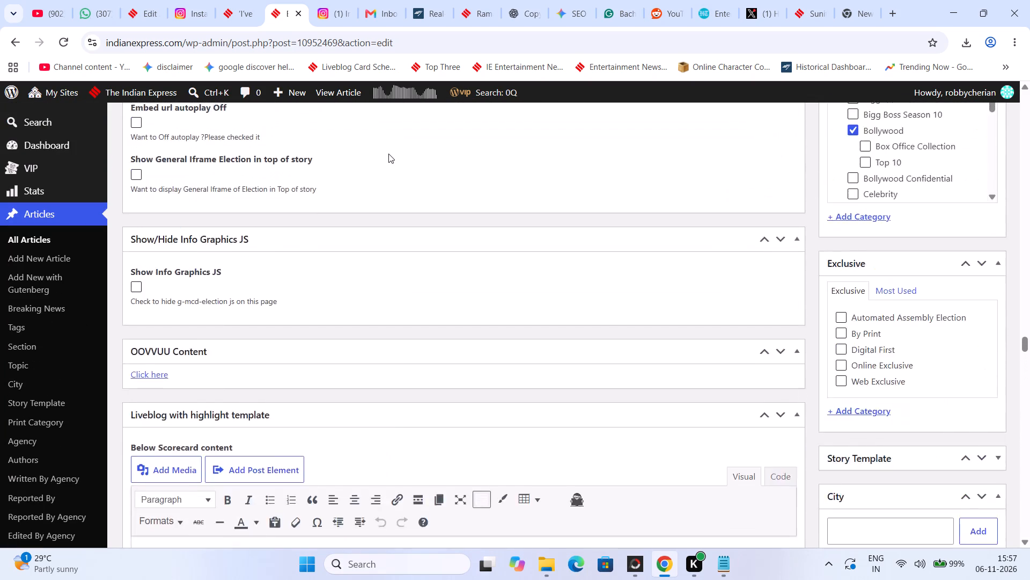
scroll(388, 154, up, 14)
scroll(388, 154, up, 20)
scroll(388, 154, up, 19)
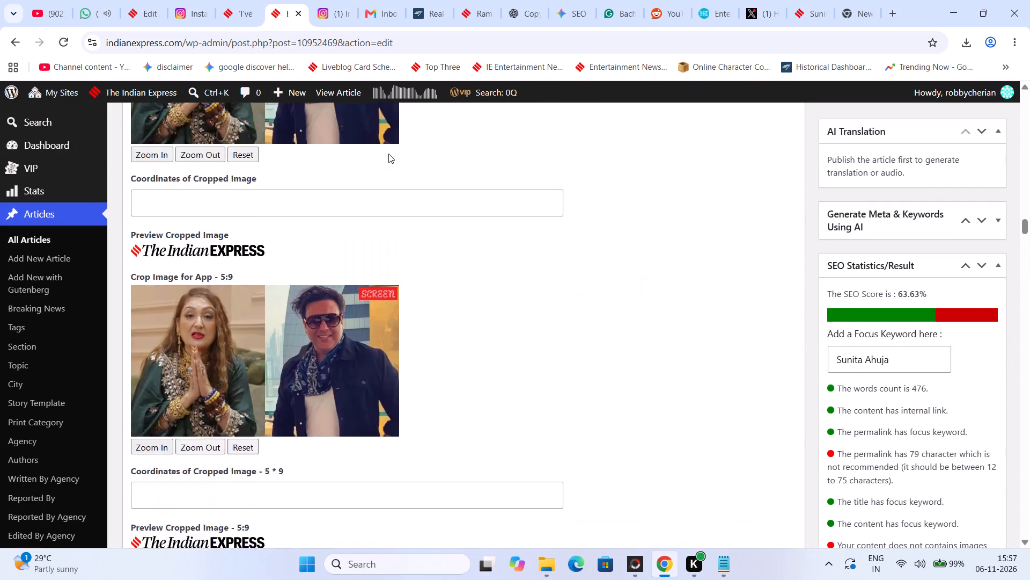
scroll(388, 154, up, 20)
scroll(388, 154, up, 14)
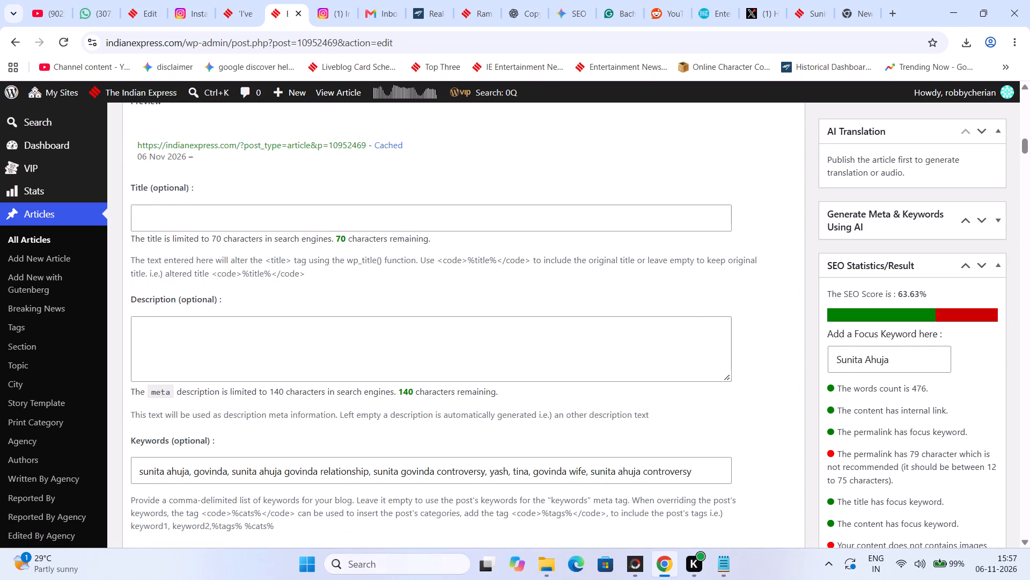
scroll(327, 260, down, 2)
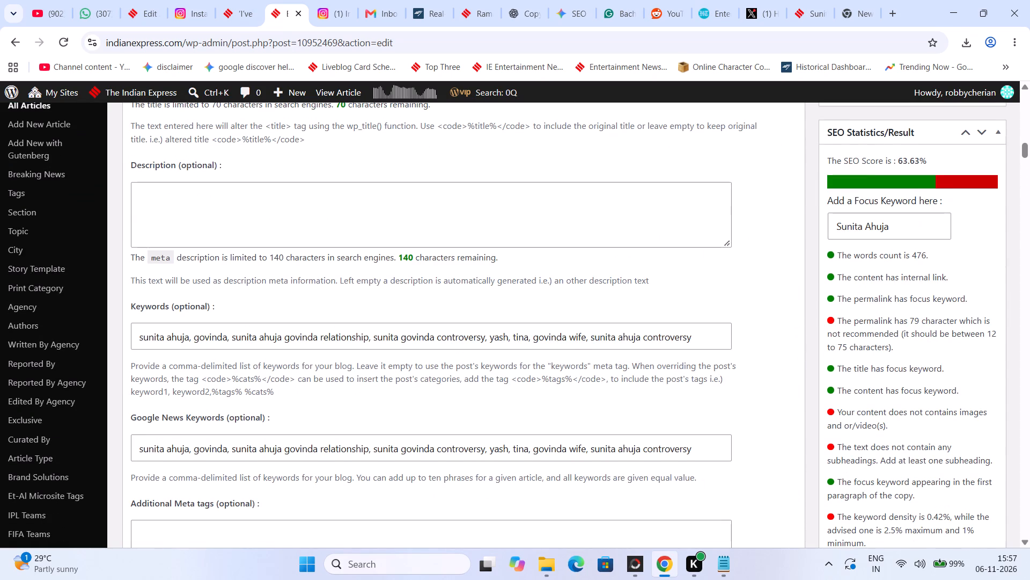
drag(319, 337, 367, 337)
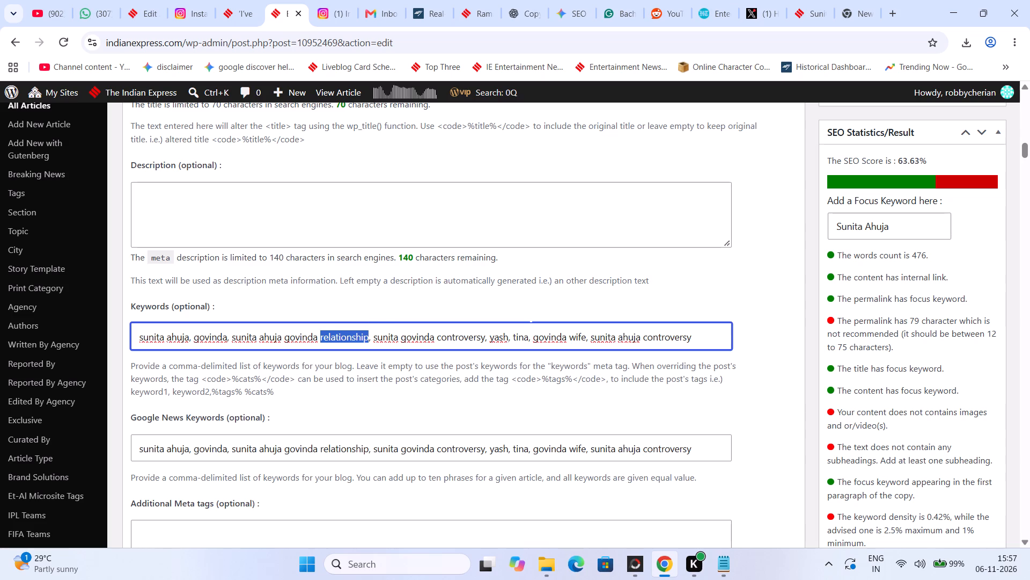
text(=w)
key(BackSpace)
key(BackSpace)
text(fei)
key(BackSpace)
key(BackSpace)
key(BackSpace)
text(wif)
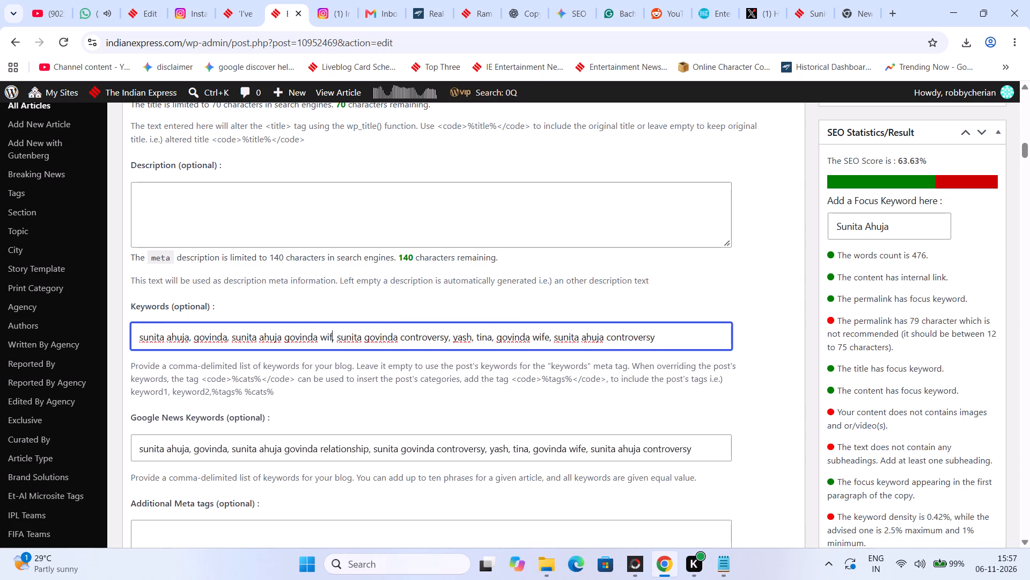
key(e)
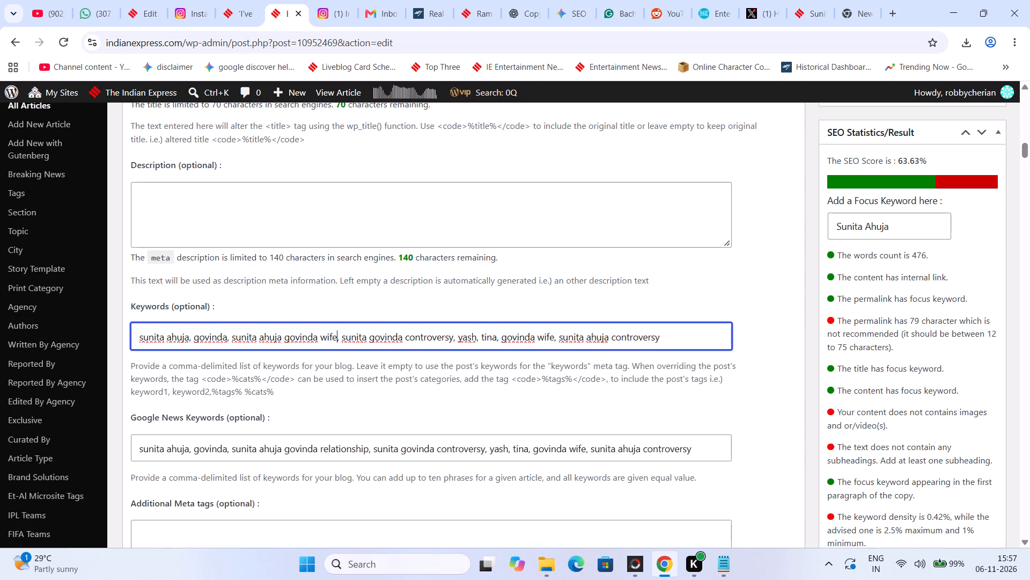
Drop "ahuja" from the third keyword phrase and split it into the separate keywords "sunita" and "govinda wife".
drag(261, 336, 261, 336)
drag(261, 336, 281, 335)
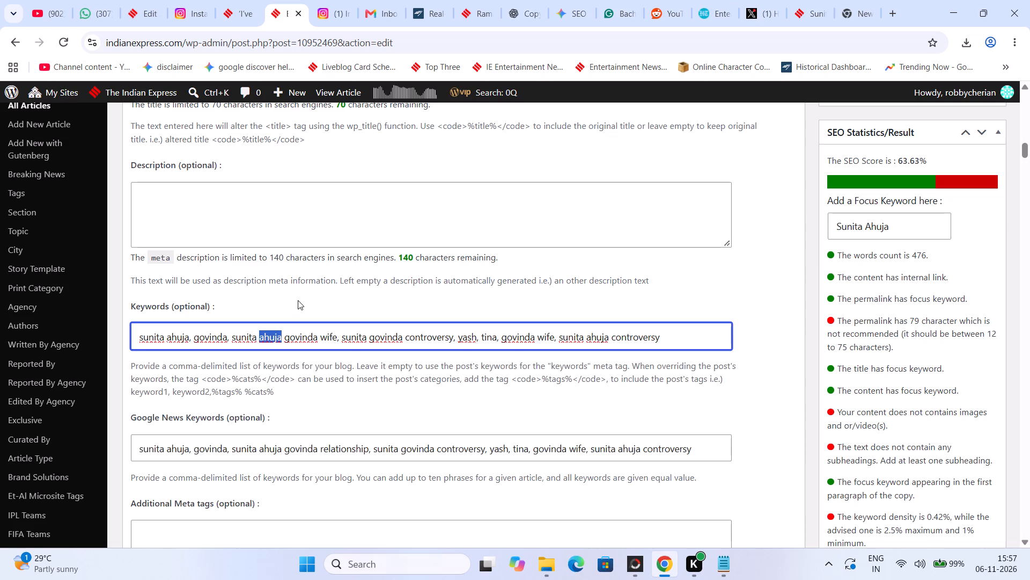
key(BackSpace)
key(BackSpace)
key(comma)
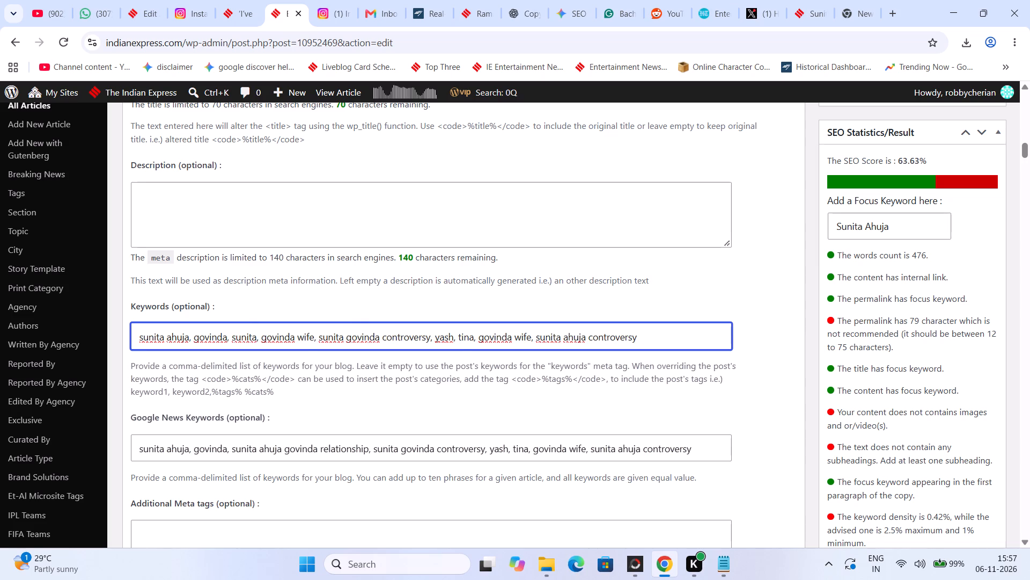
Rework the keyword "sunita govinda controversy" into "govinda sunita", leaving a single space before it.
drag(344, 336, 318, 337)
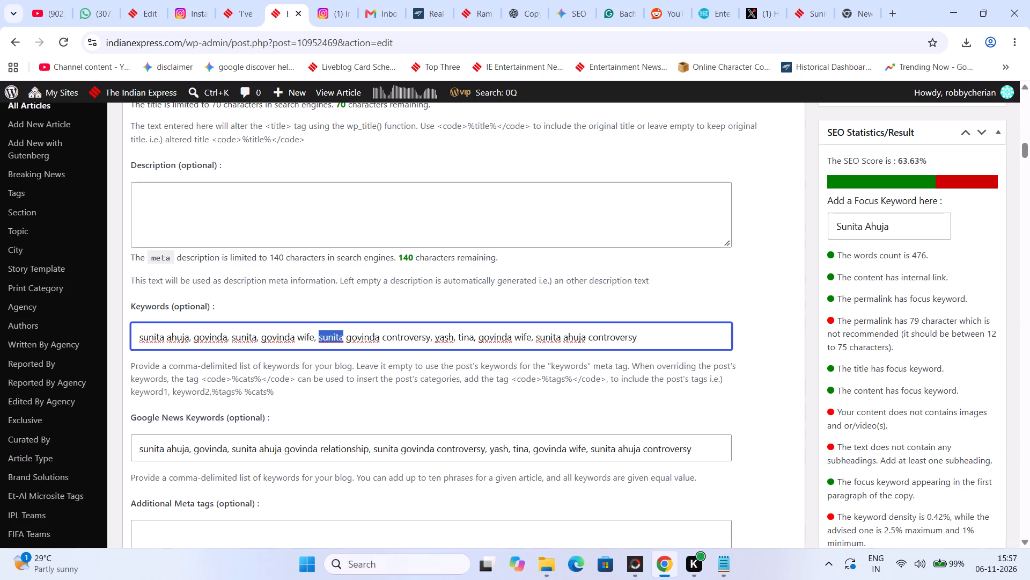
drag(318, 337, 318, 337)
key(ctrl+x)
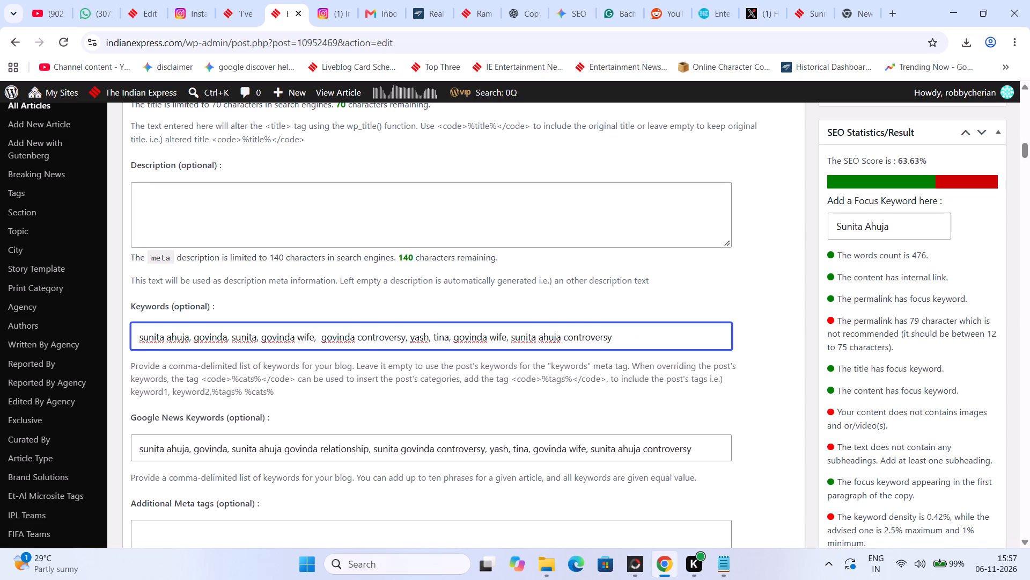
drag(357, 335, 405, 334)
key(ctrl+v)
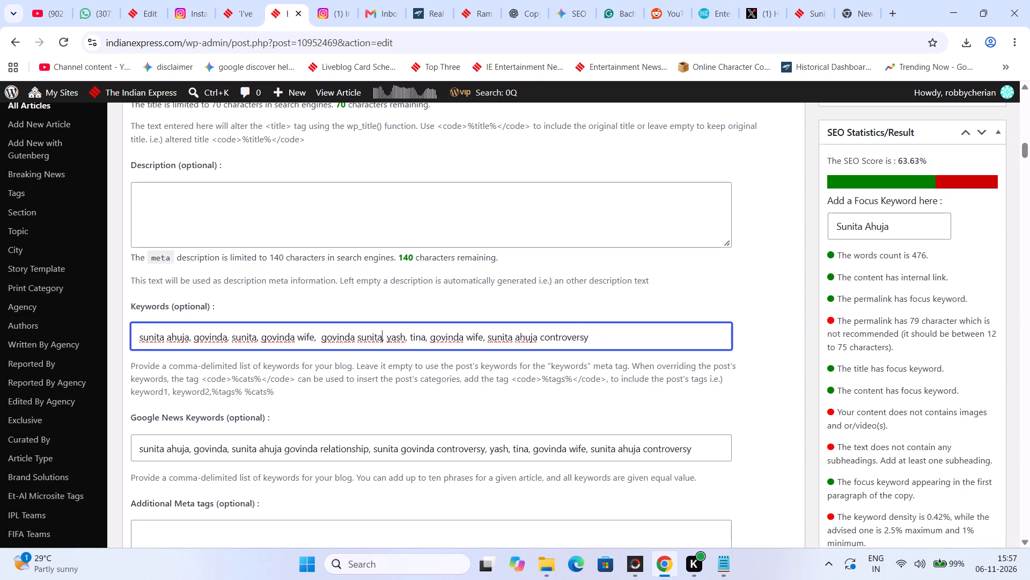
click(321, 338)
key(BackSpace)
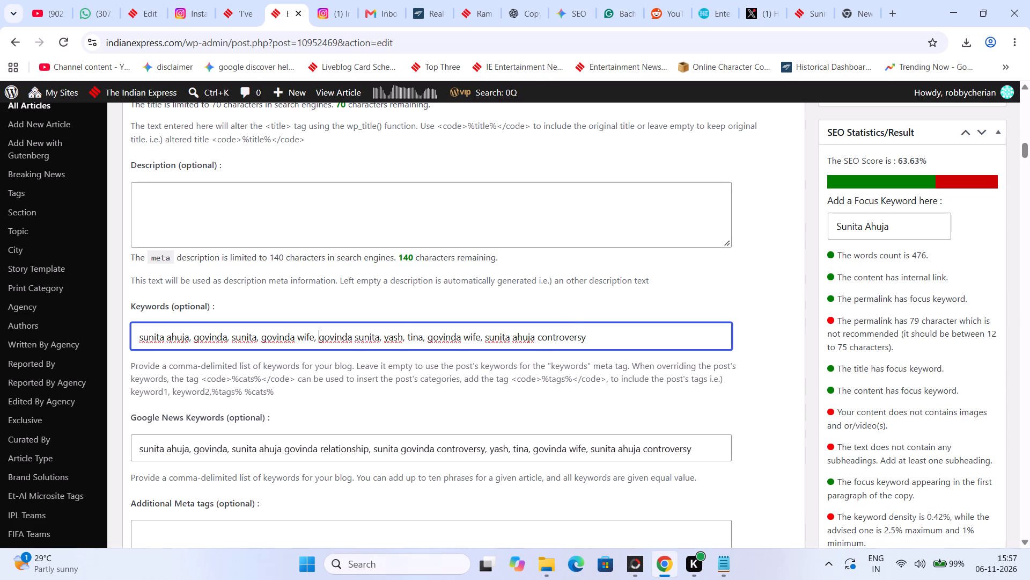
Remove the keywords "yash" and "tina" from the SEO Keywords list.
drag(382, 339, 426, 339)
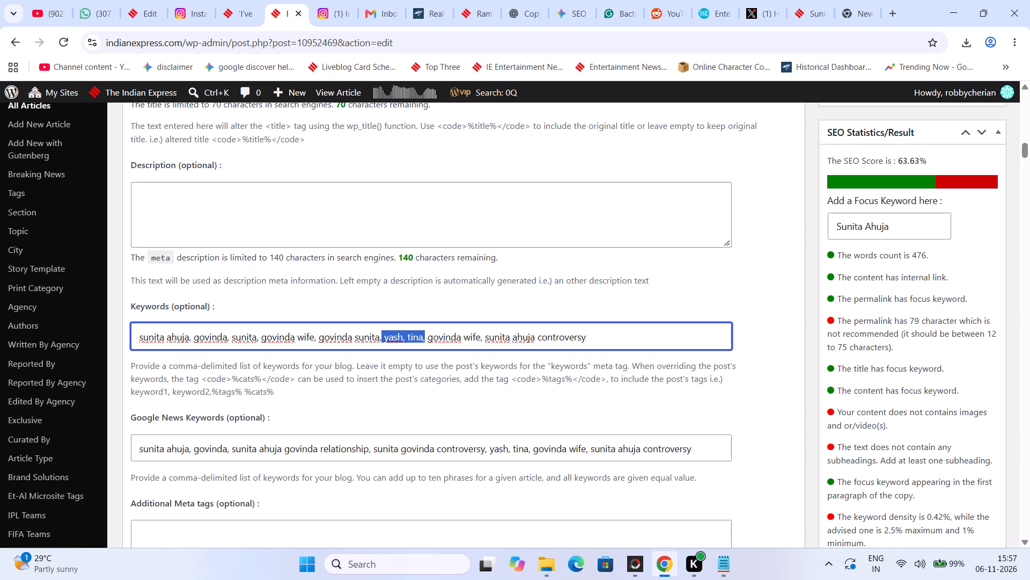
drag(426, 339, 429, 339)
key(space)
Extend the second "govinda wife" entry in the Keywords list to "govinda wife name".
click(436, 336)
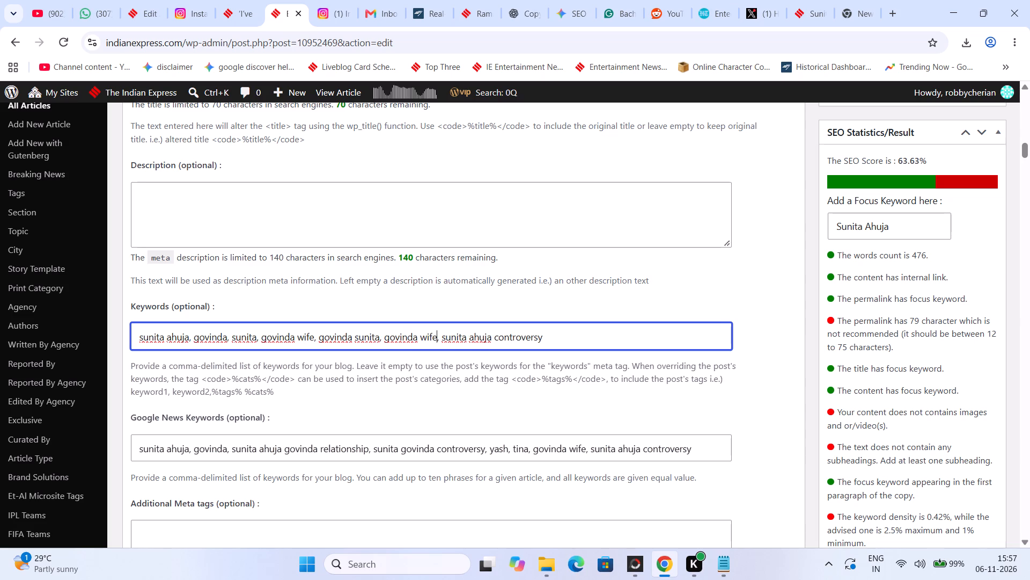
key(space)
text(name)
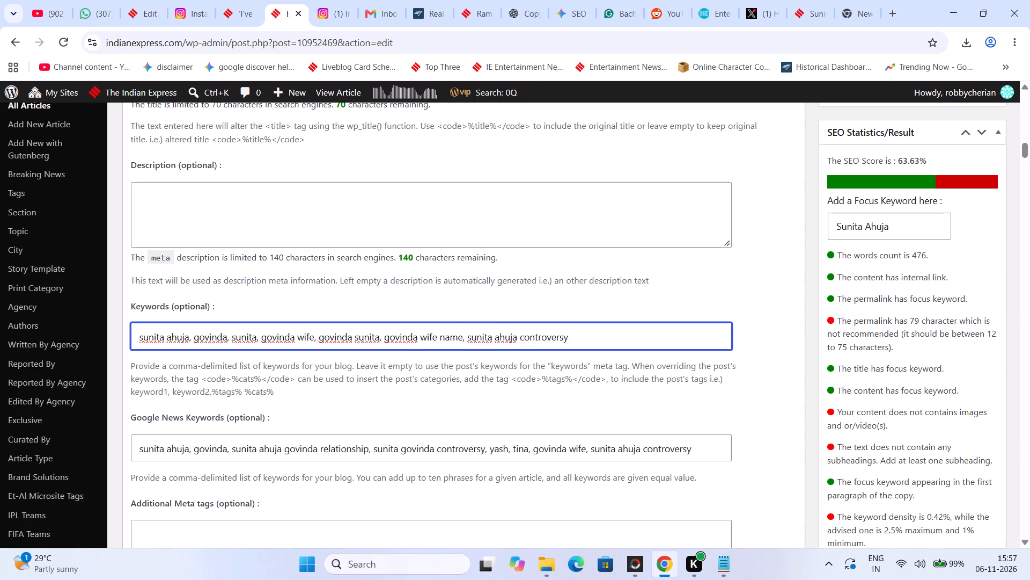
Replace the last keyword, "sunita ahuja controversy", with "govinda family".
drag(417, 341, 386, 336)
key(ctrl+c)
drag(467, 336, 667, 344)
key(ctrl+v)
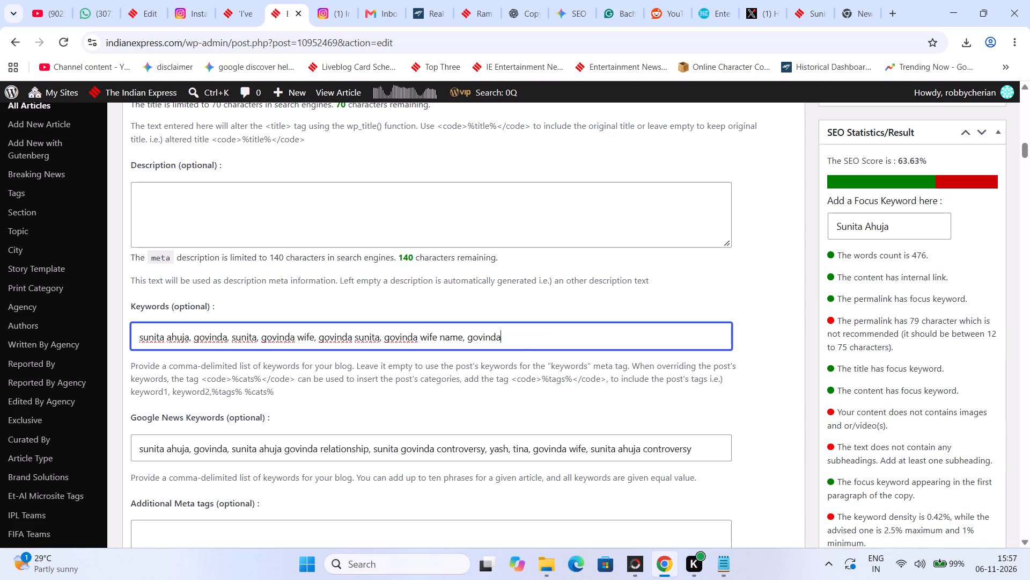
key(space)
key(f)
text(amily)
Copy the full revised Keywords list into the Google News Keywords field, replacing its contents.
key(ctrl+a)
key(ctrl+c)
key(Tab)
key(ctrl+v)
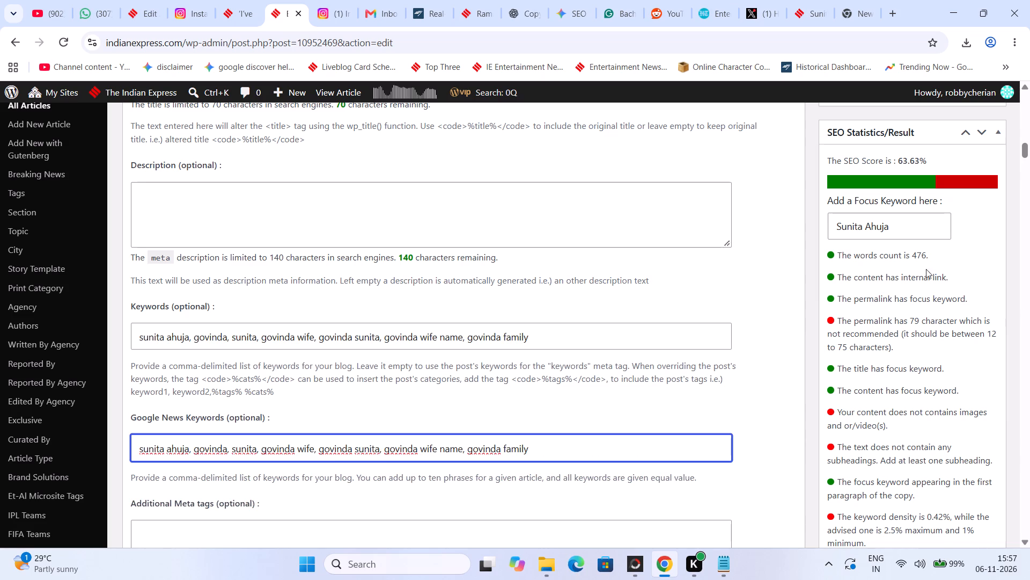
Replace the SEO focus keyword "Sunita Ahuja" with "Govinda".
double_click(908, 243)
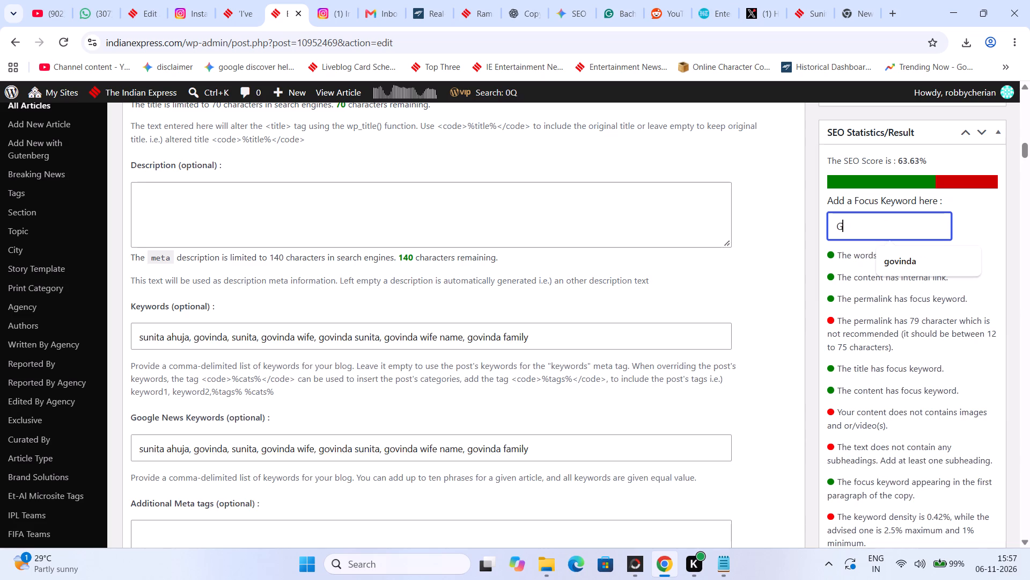
Open the featured image's details and change "had" to "has" in its caption about Sunita Ahuja accusing Govinda of cheating.
click(1029, 334)
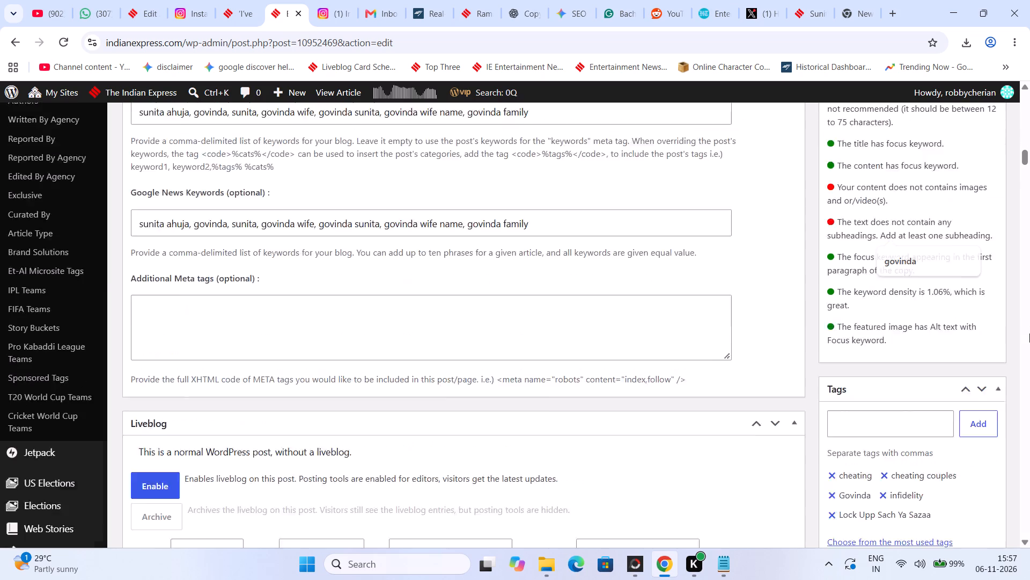
triple_click(1029, 334)
scroll(953, 302, up, 4)
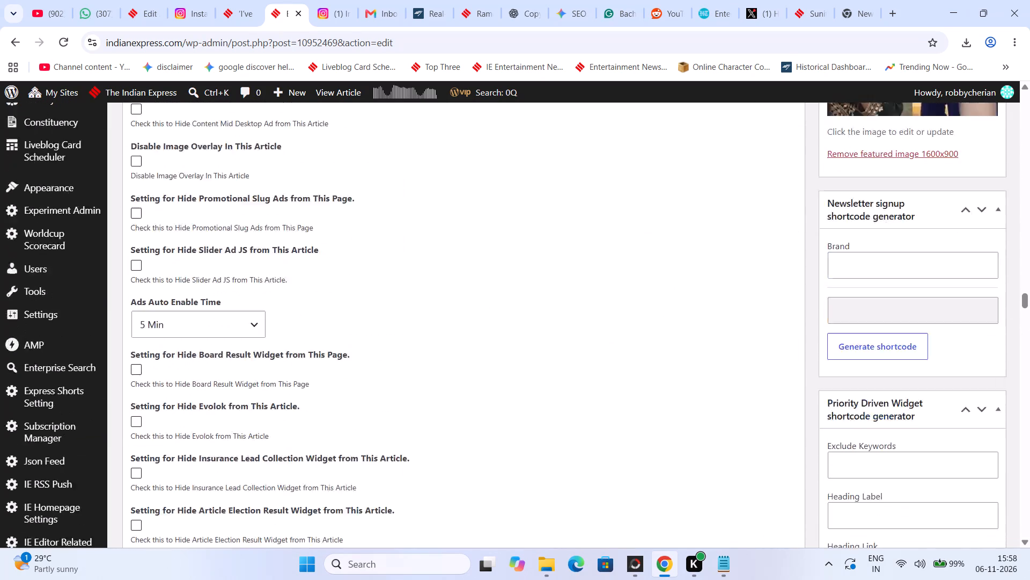
click(931, 251)
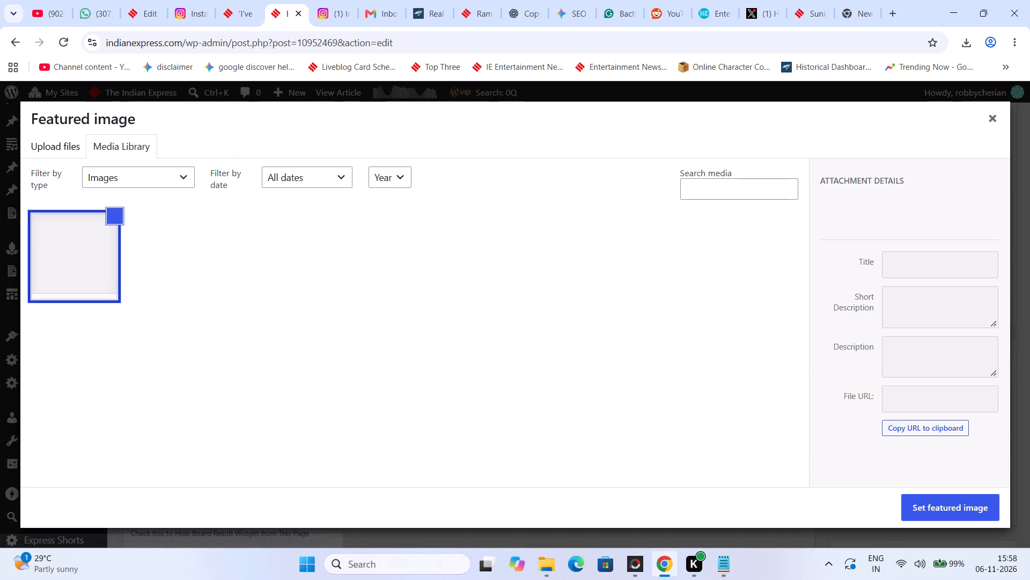
scroll(939, 388, down, 3)
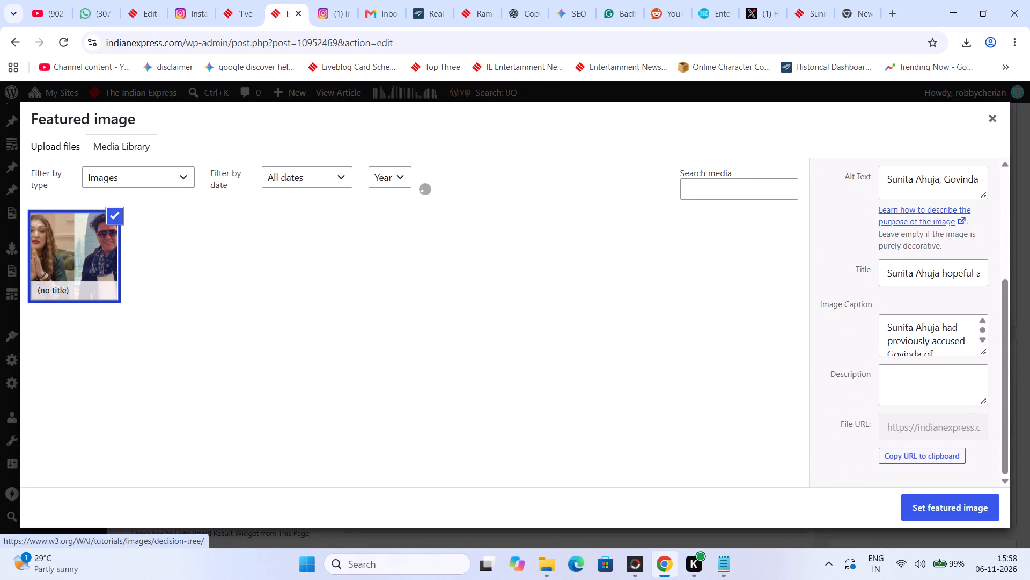
drag(985, 349, 981, 433)
click(954, 330)
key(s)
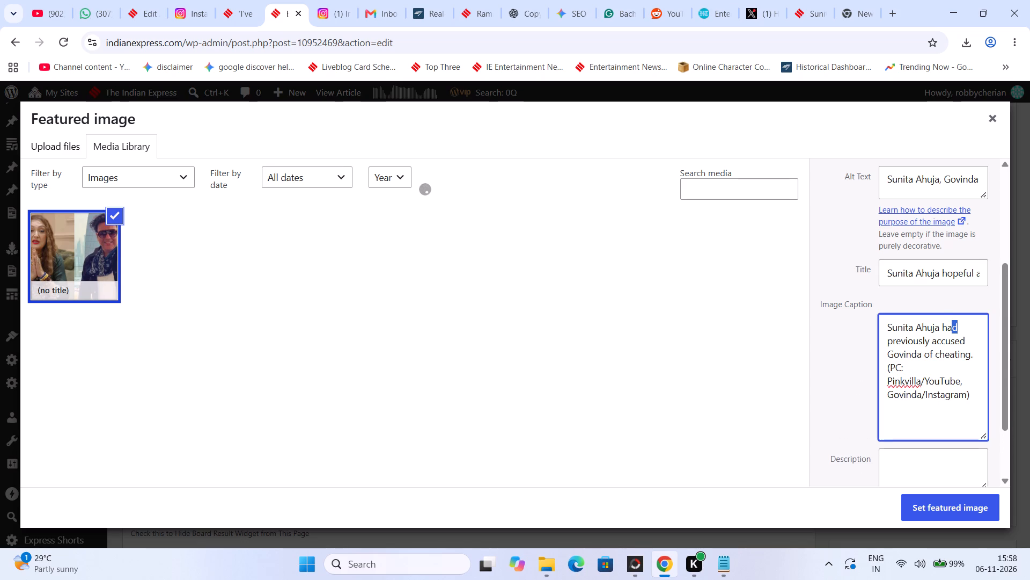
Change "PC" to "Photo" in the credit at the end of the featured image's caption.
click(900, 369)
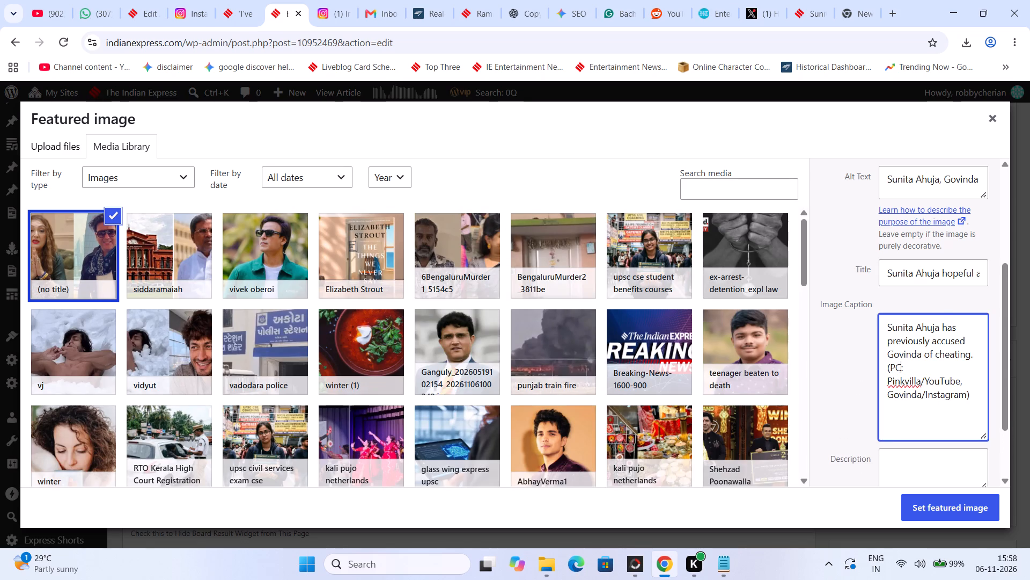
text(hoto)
scroll(920, 366, up, 3)
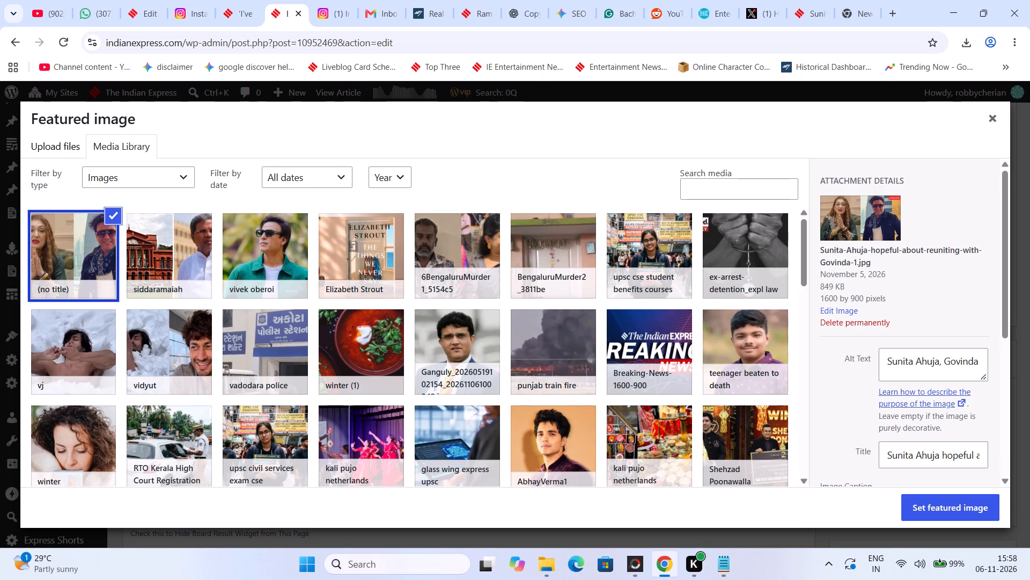